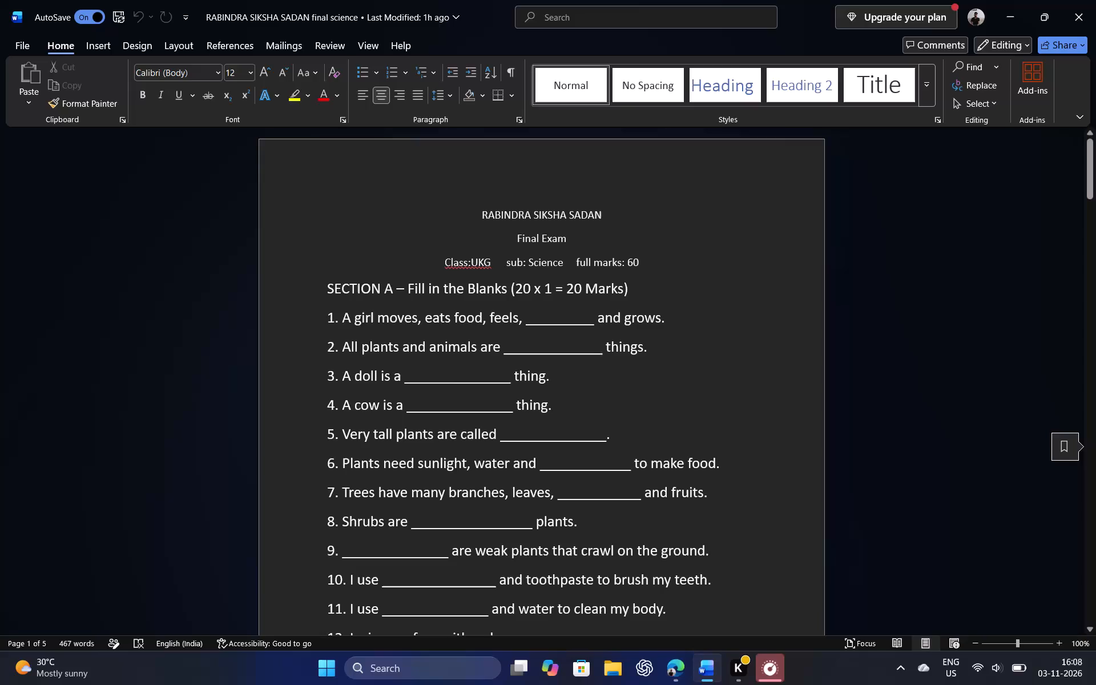
Format the three centred header lines, from the school name to the full marks line, in 14 pt Arial Black.
drag(644, 261, 481, 207)
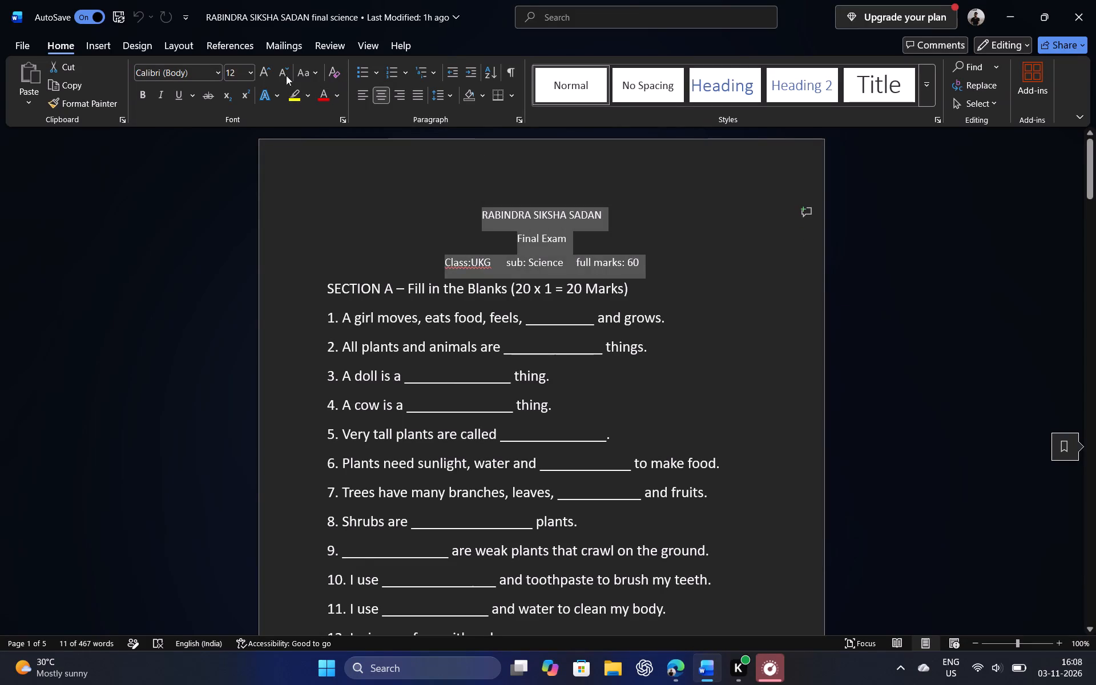
click(245, 74)
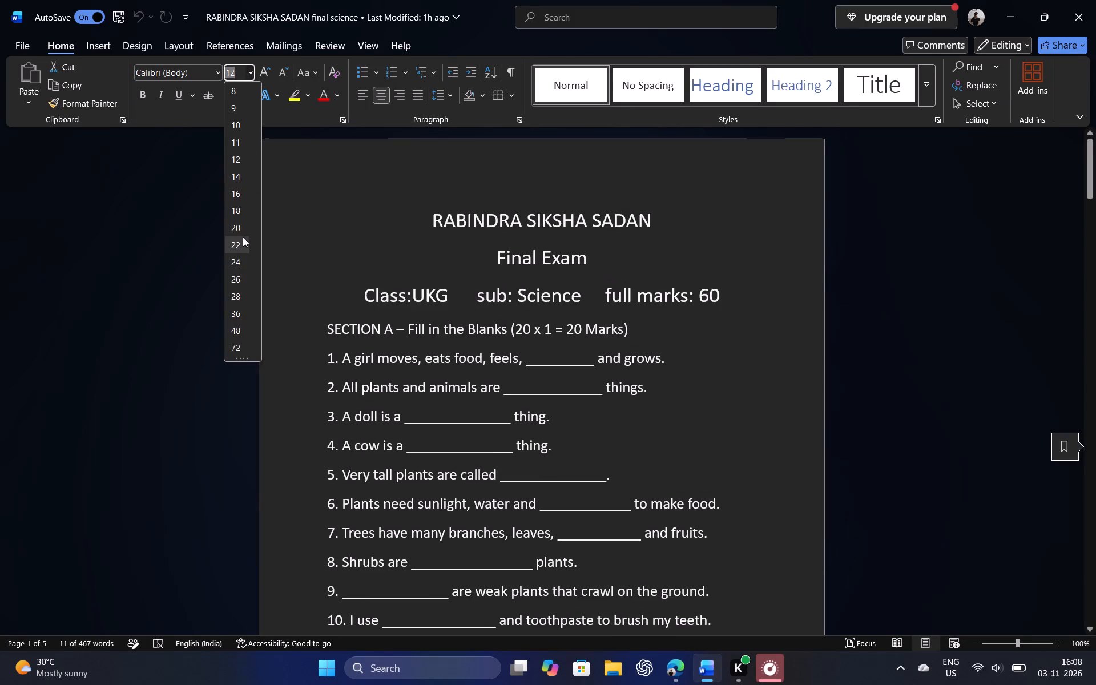
click(241, 177)
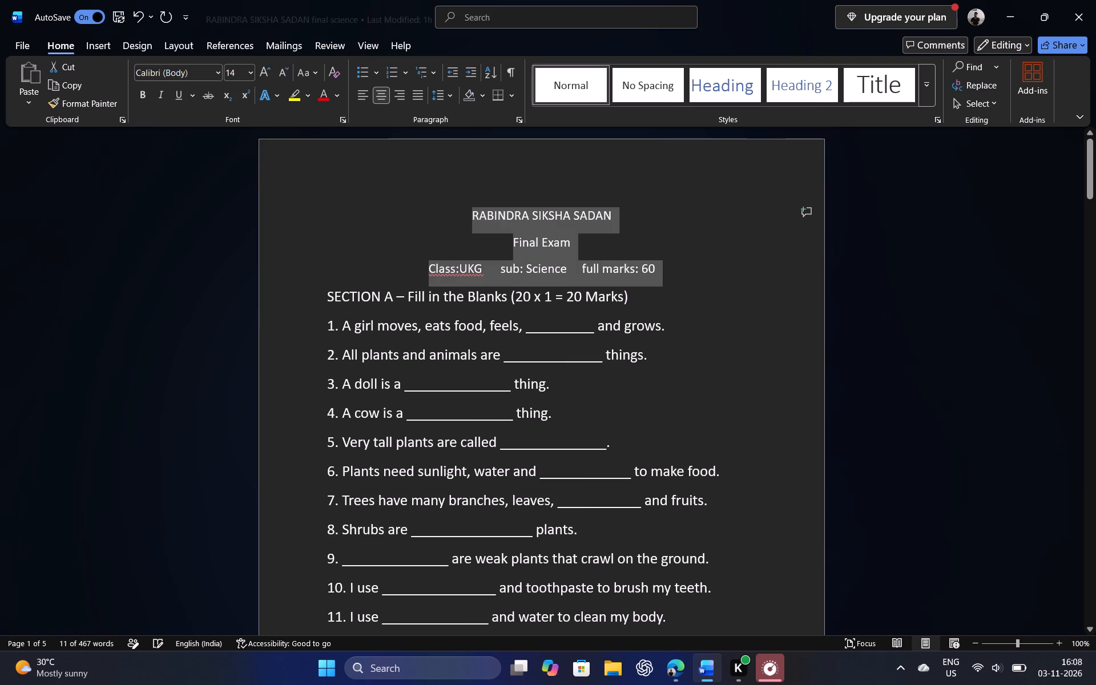
click(213, 71)
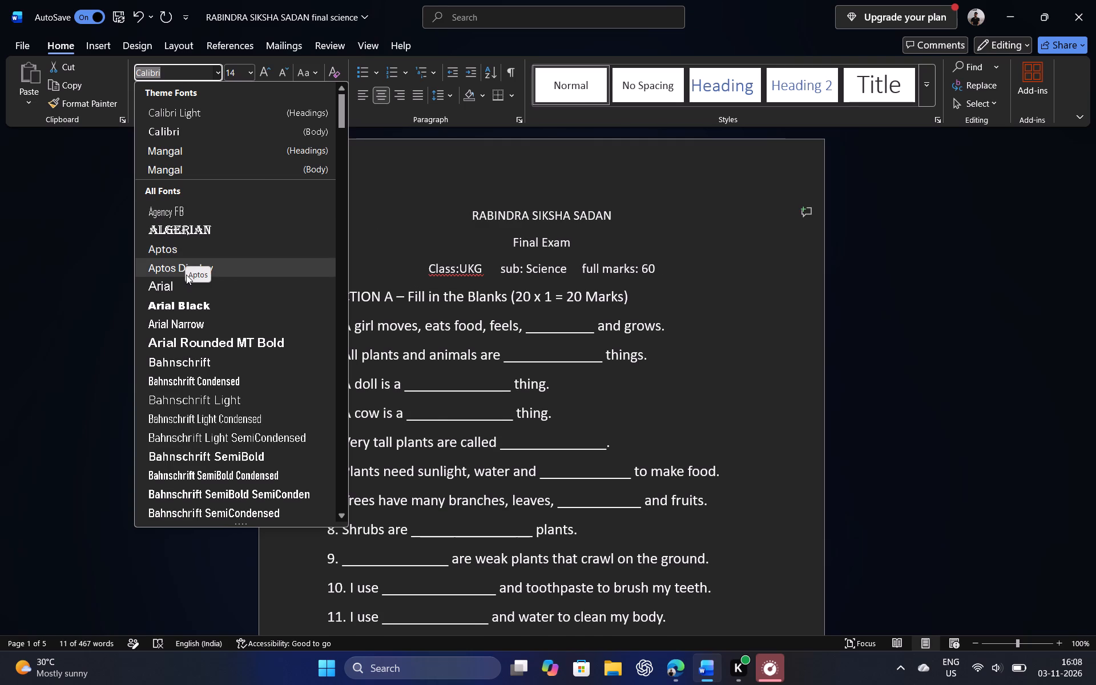
click(184, 308)
click(346, 215)
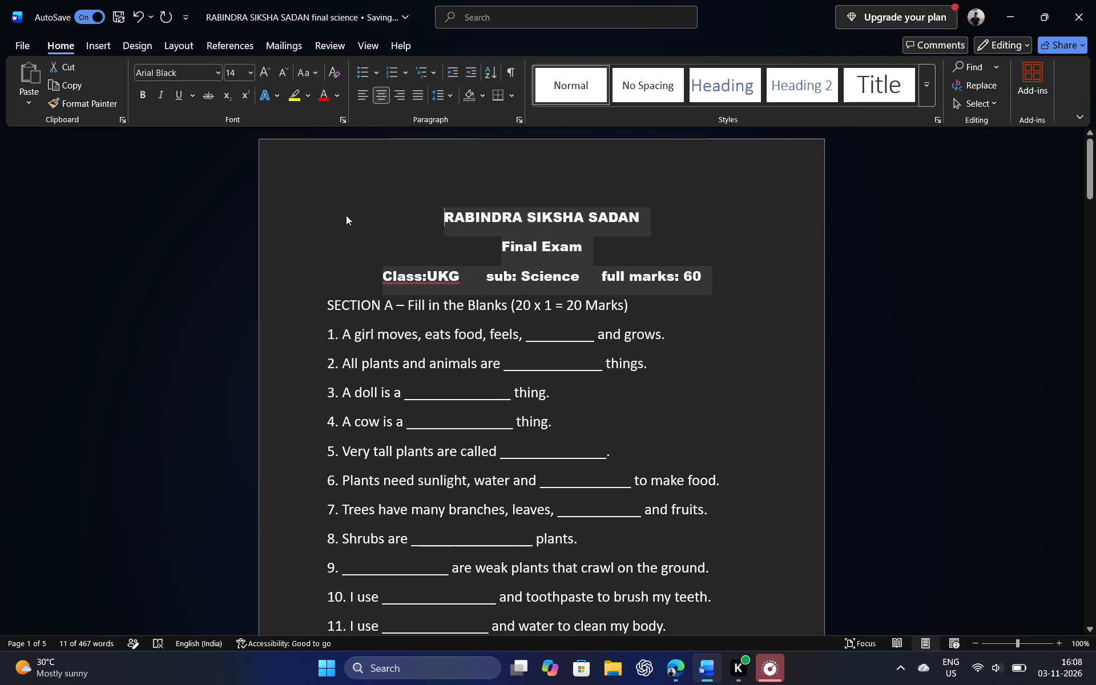
click(494, 247)
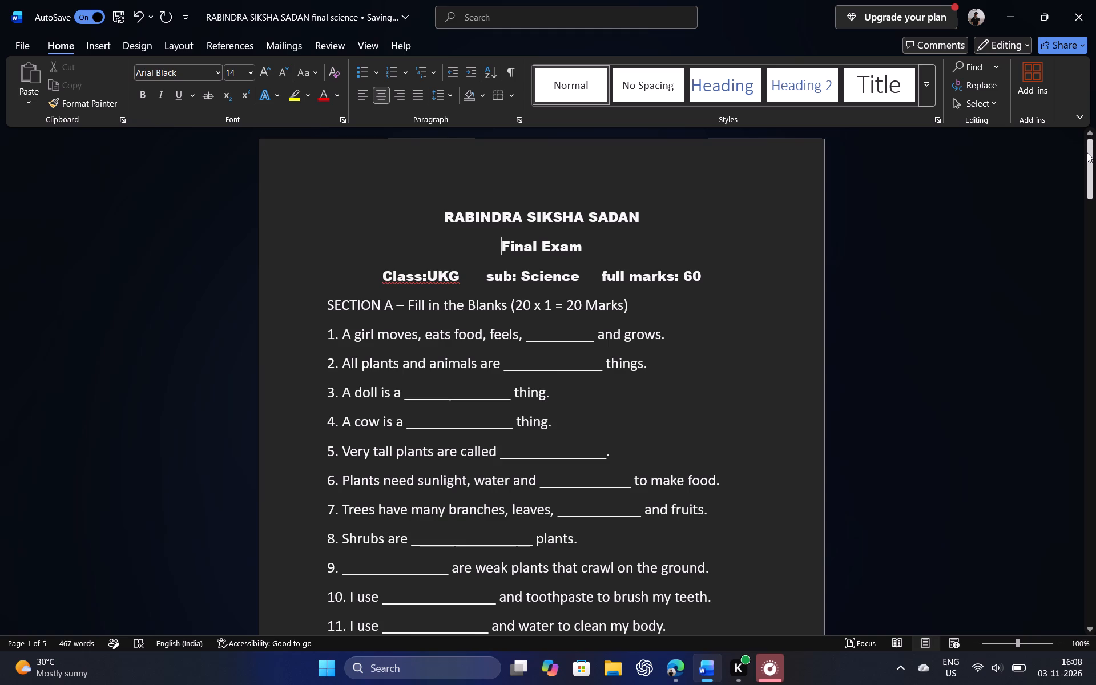
Remove the short overflow part of the first answer line under question 48, "What are creepers?".
drag(1087, 152, 1095, 245)
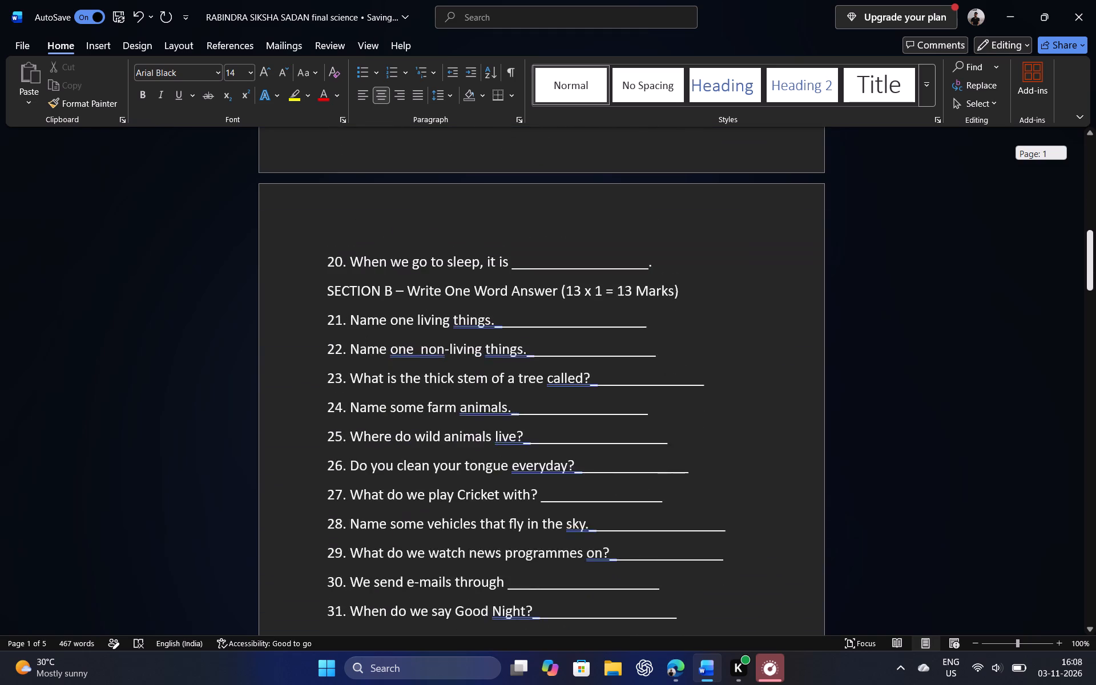
drag(1095, 245, 1091, 358)
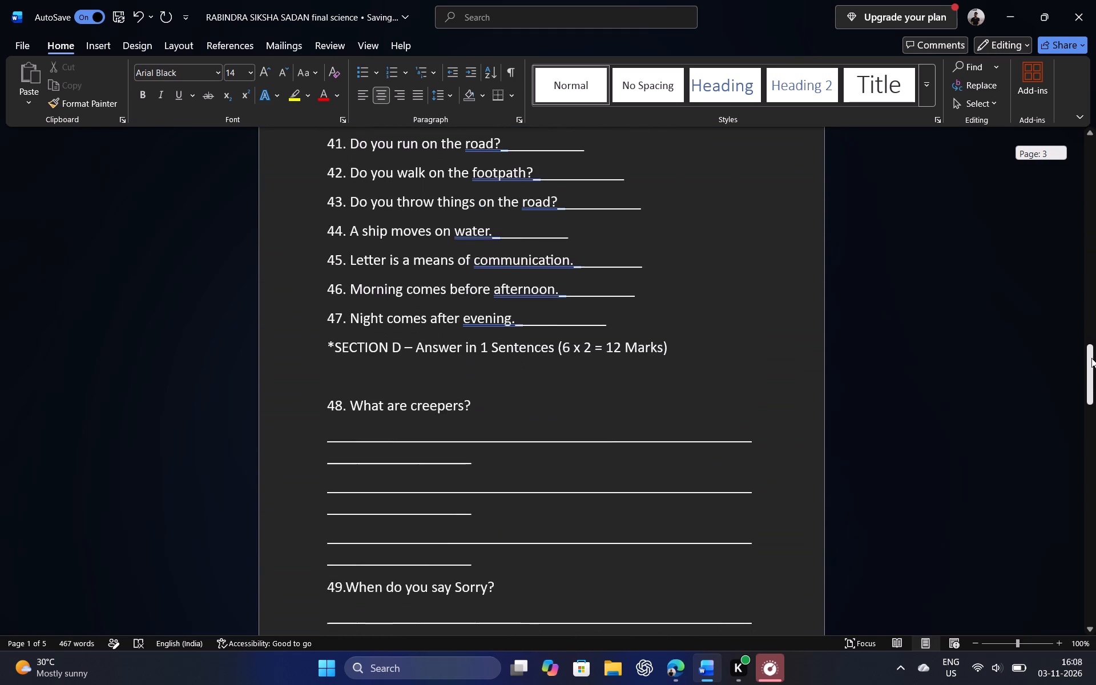
drag(1091, 358, 1095, 391)
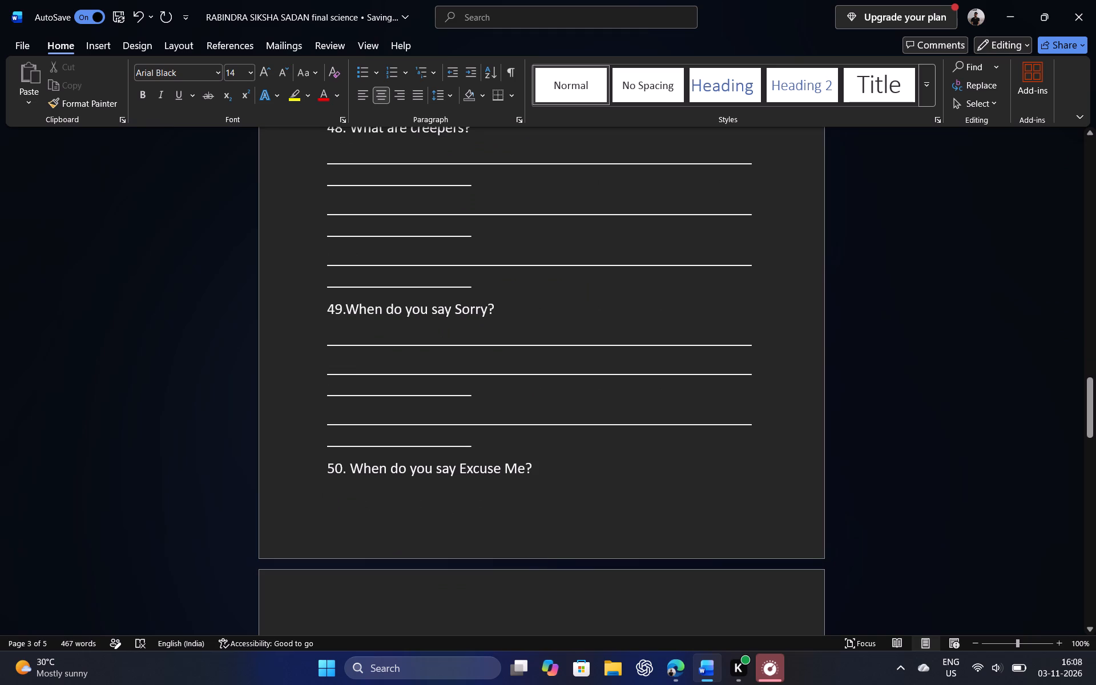
click(484, 184)
key(BackSpace)
key(BackSpace)
key(BackSpace)
key(BackSpace)
key(BackSpace)
key(BackSpace)
key(BackSpace)
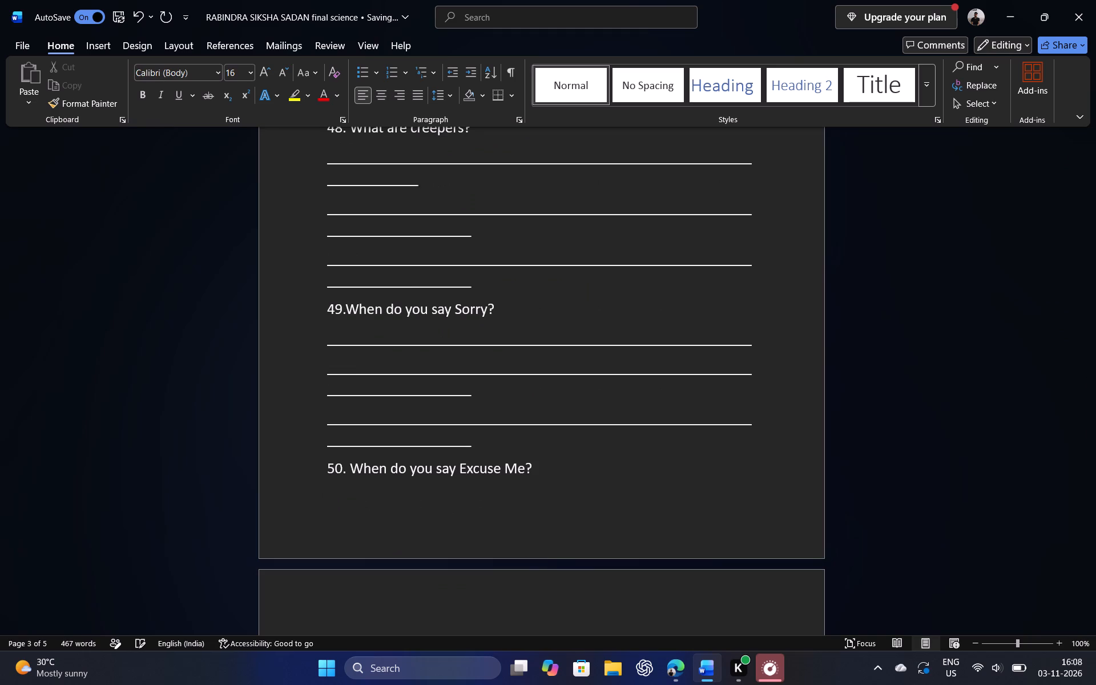
key(BackSpace)
key(BackSpace)
key(BackSpace)
key(BackSpace)
key(BackSpace)
key(BackSpace)
key(BackSpace)
key(BackSpace)
key(BackSpace)
key(BackSpace)
key(BackSpace)
key(BackSpace)
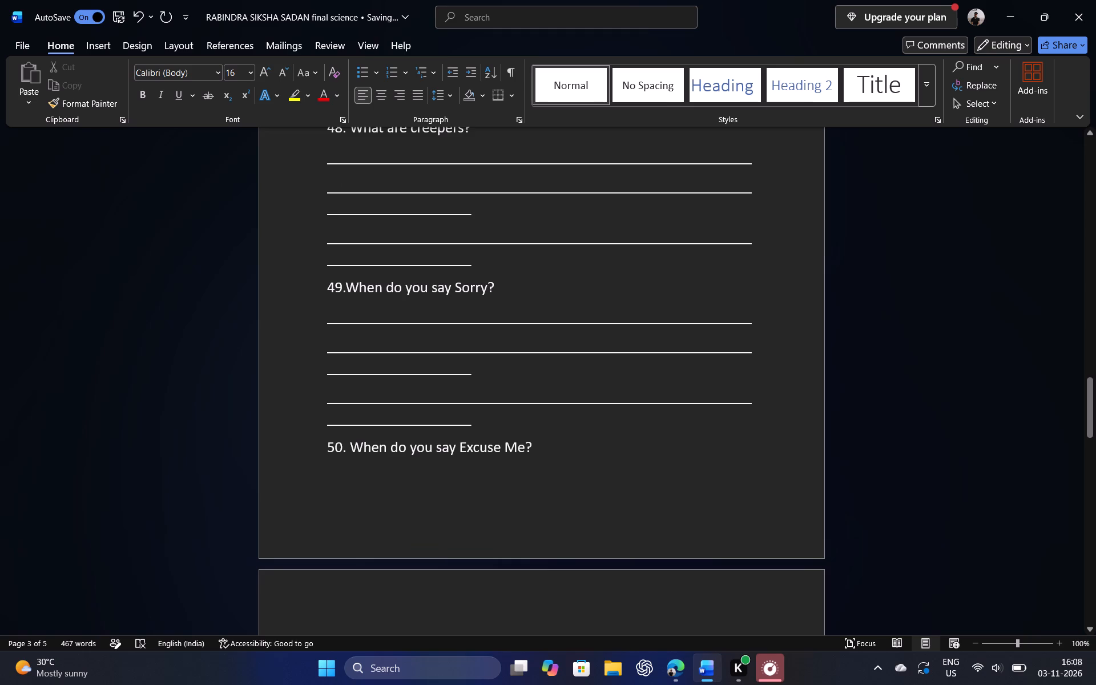
Delete the remaining blank answer lines under question 48.
drag(756, 168, 402, 181)
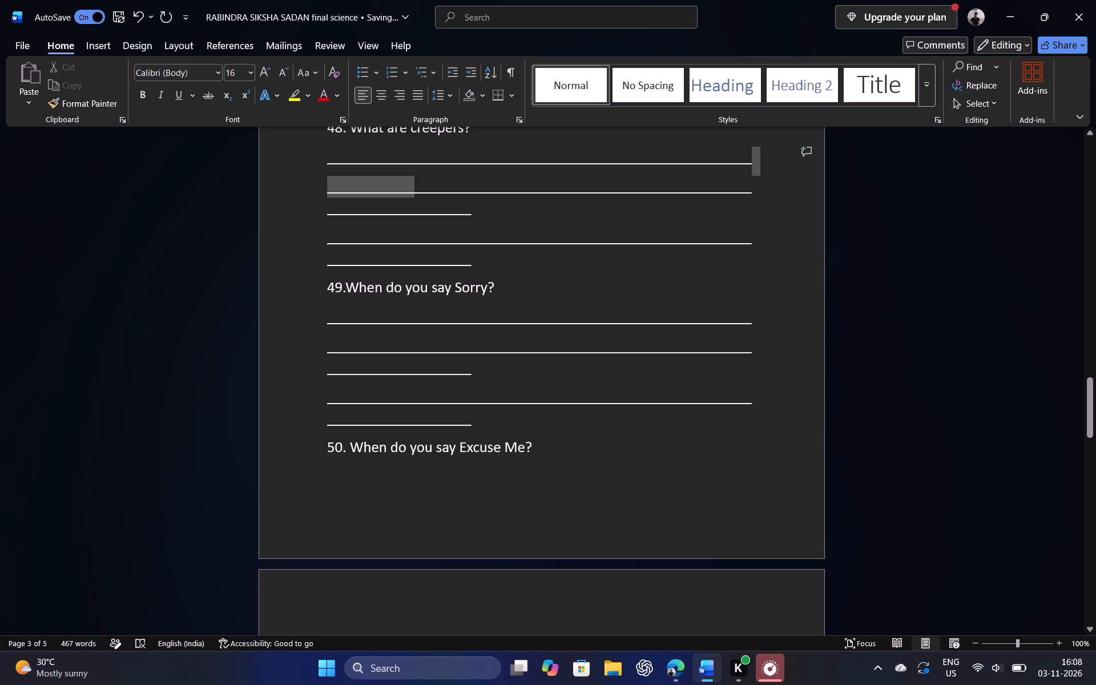
drag(402, 181, 322, 160)
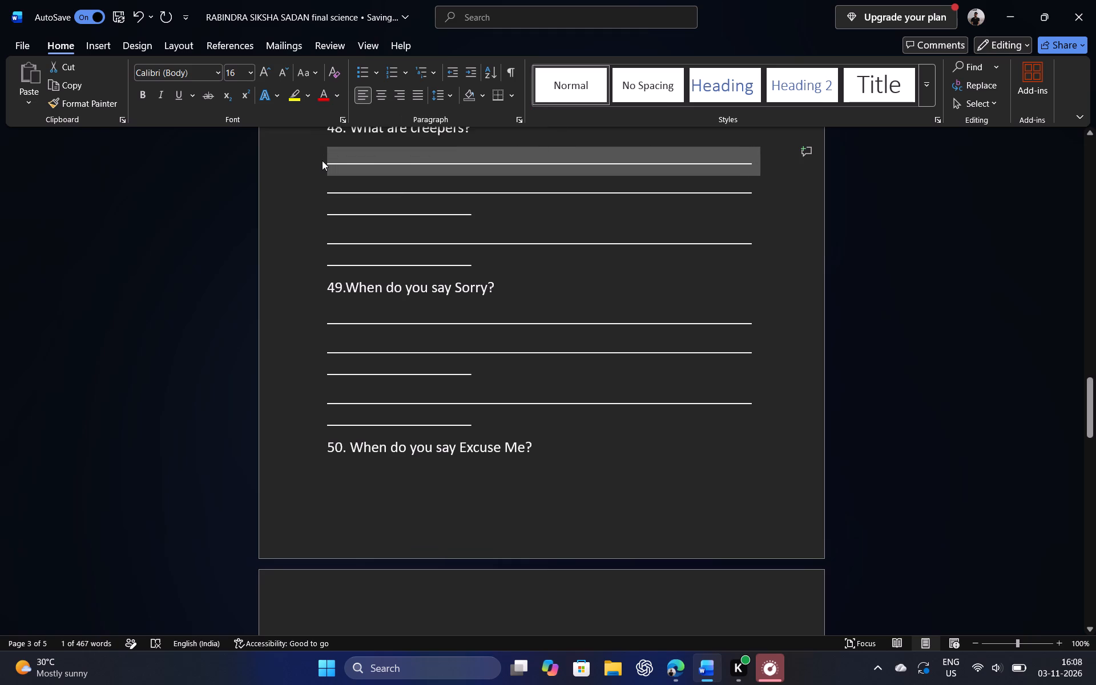
key(ctrl+x)
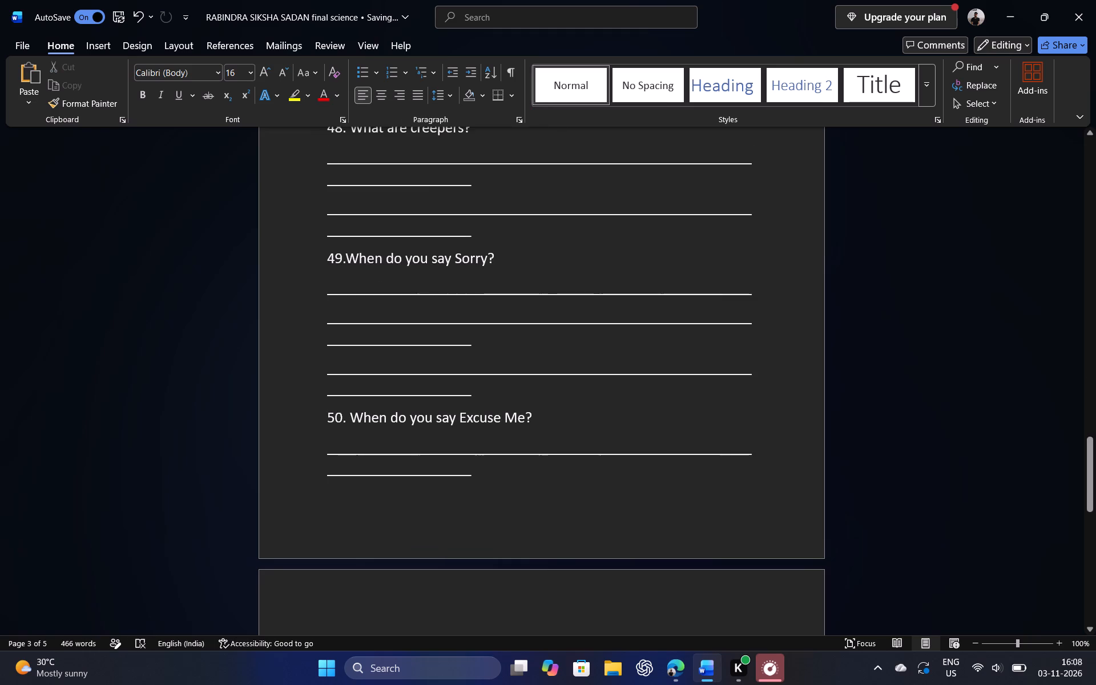
click(476, 226)
drag(472, 239, 333, 171)
key(Delete)
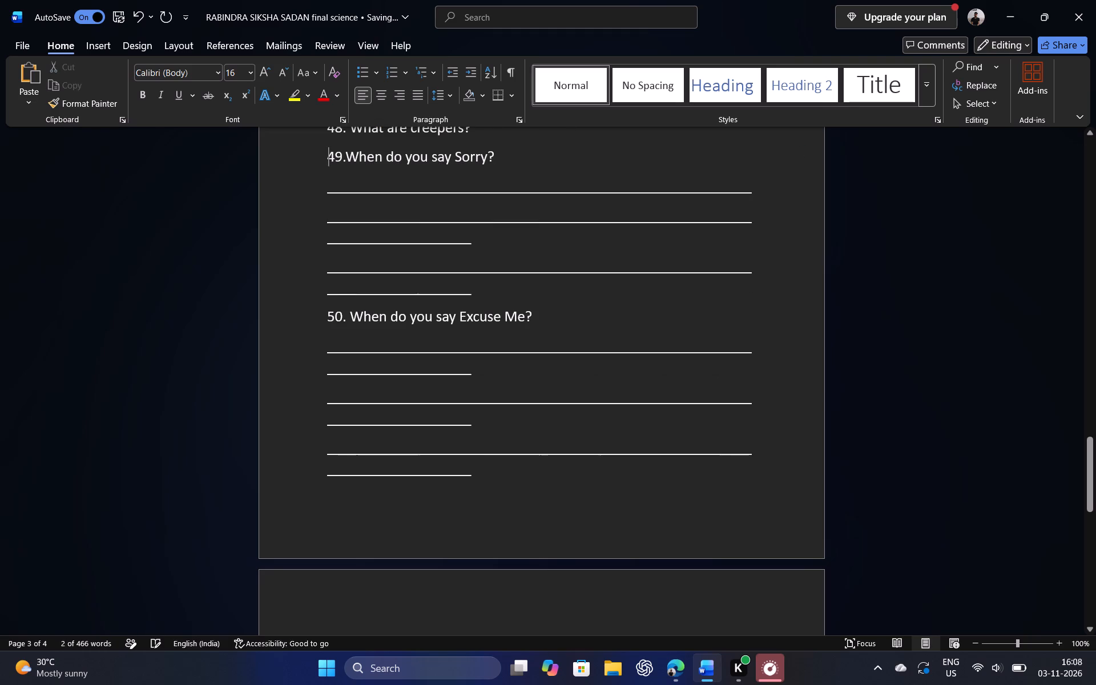
Delete all blank answer lines under questions 49 and 50, about saying Sorry and Excuse Me.
click(479, 299)
drag(479, 299, 328, 183)
key(Delete)
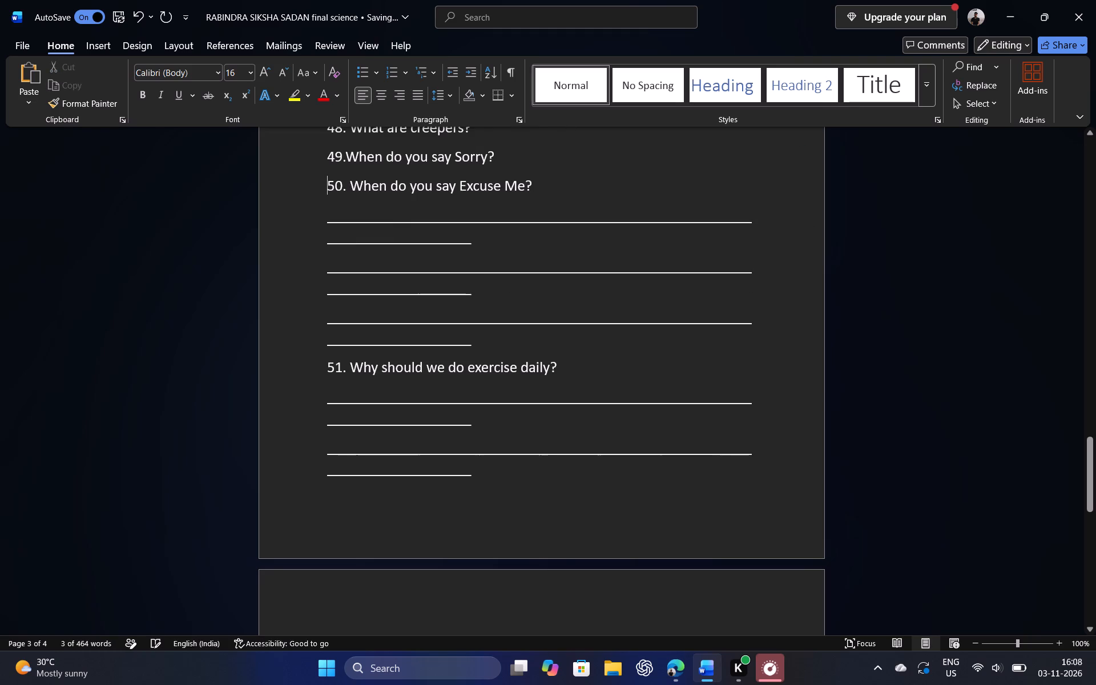
drag(475, 344, 376, 259)
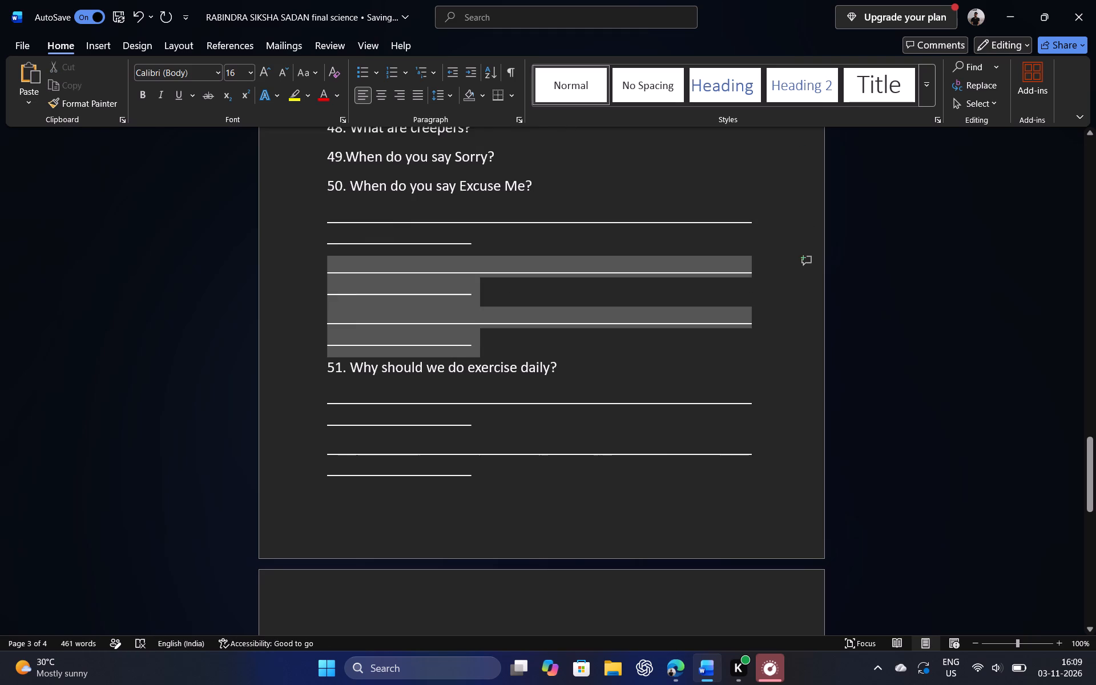
drag(376, 259, 342, 226)
key(Delete)
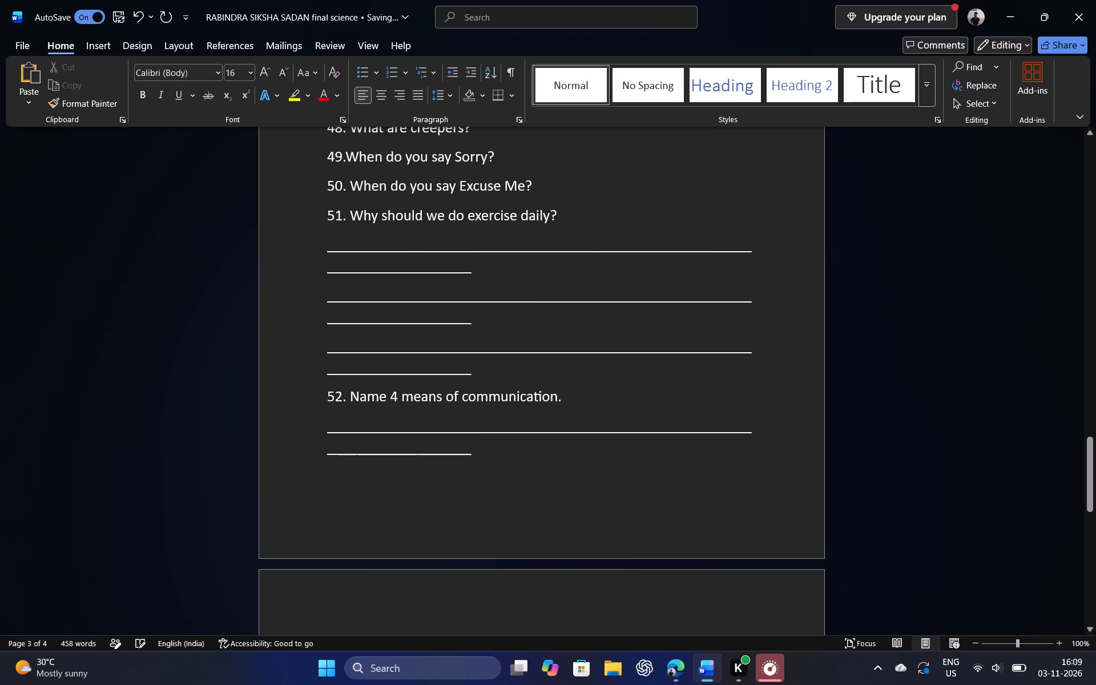
Delete all blank answer lines under question 51, "Why should we do exercise daily?".
click(478, 381)
drag(474, 386, 316, 261)
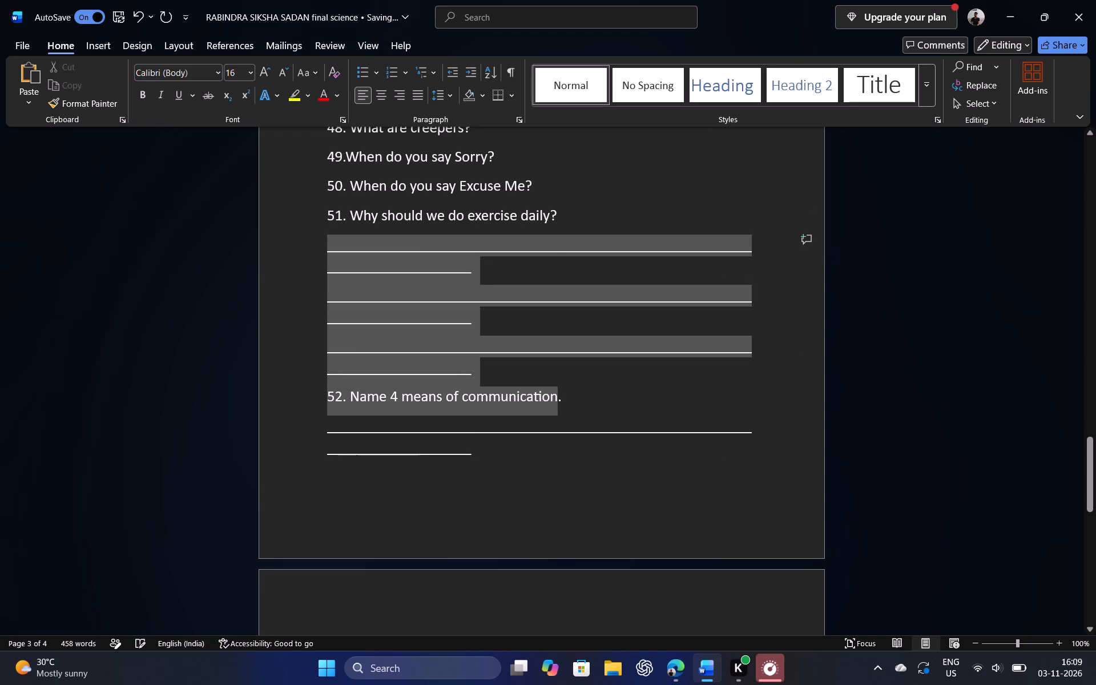
drag(316, 261, 316, 265)
drag(312, 293, 479, 373)
key(Delete)
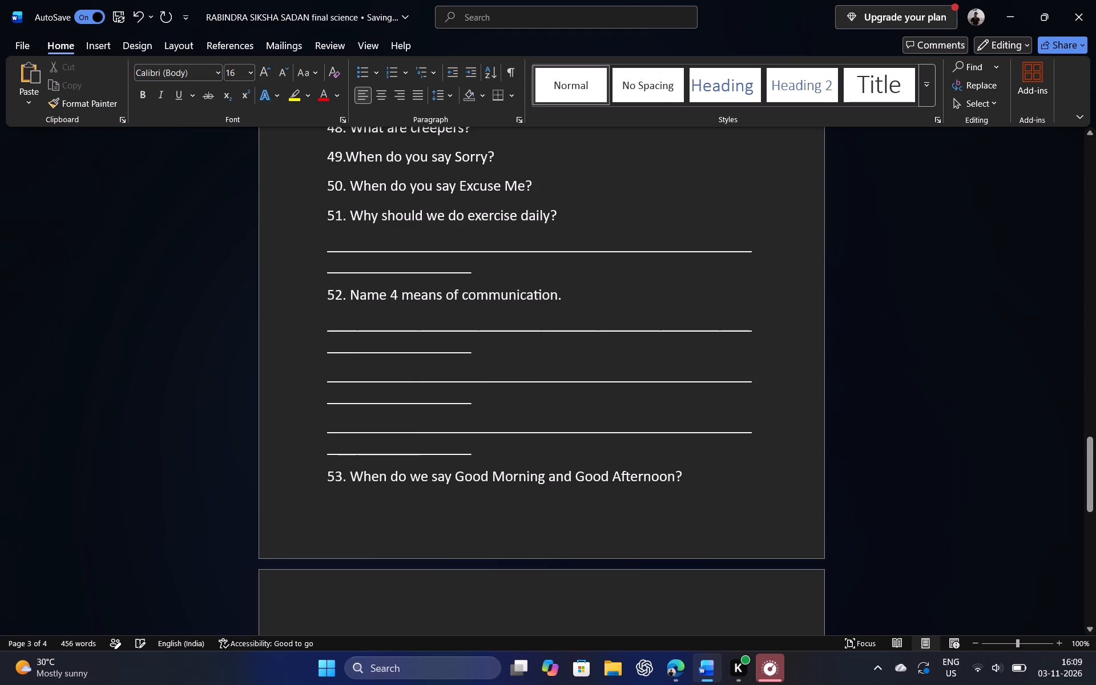
click(481, 276)
drag(481, 276, 316, 252)
key(Delete)
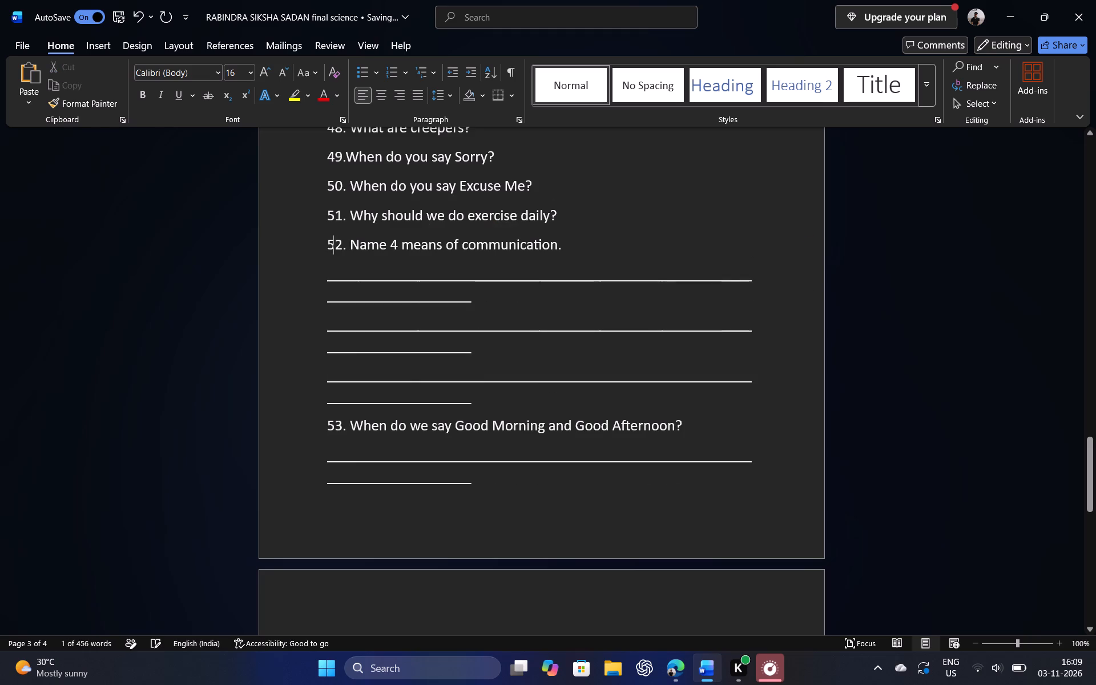
Delete all blank answer lines under questions 52 and 53 at the end of Section D.
drag(477, 402, 299, 284)
key(Delete)
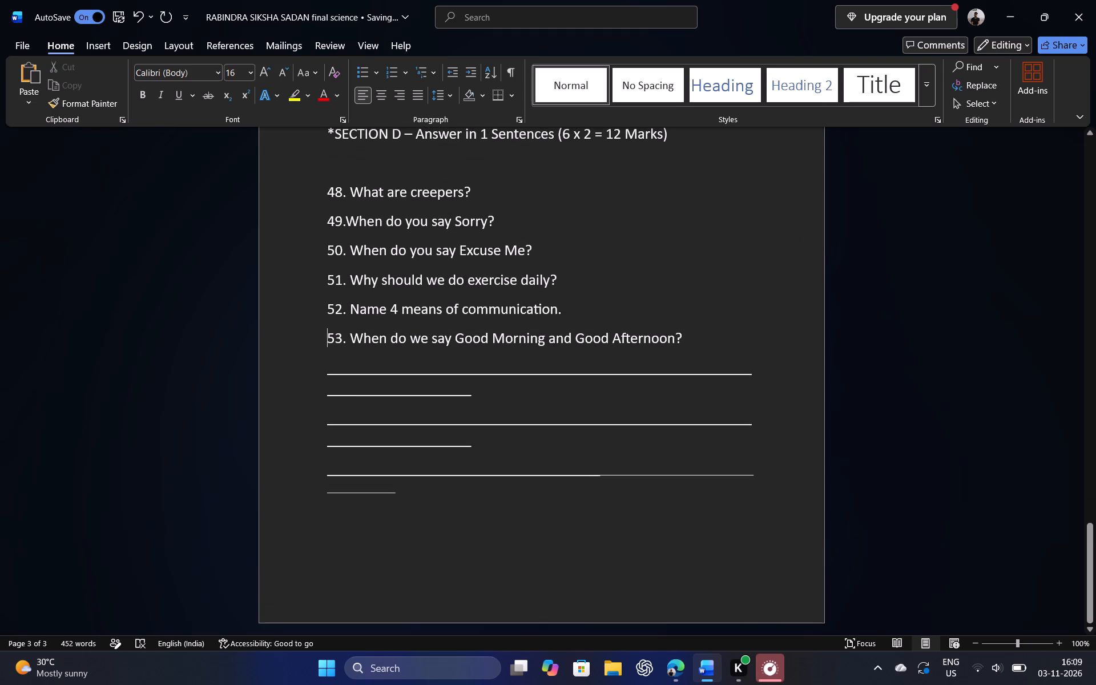
drag(402, 492, 321, 381)
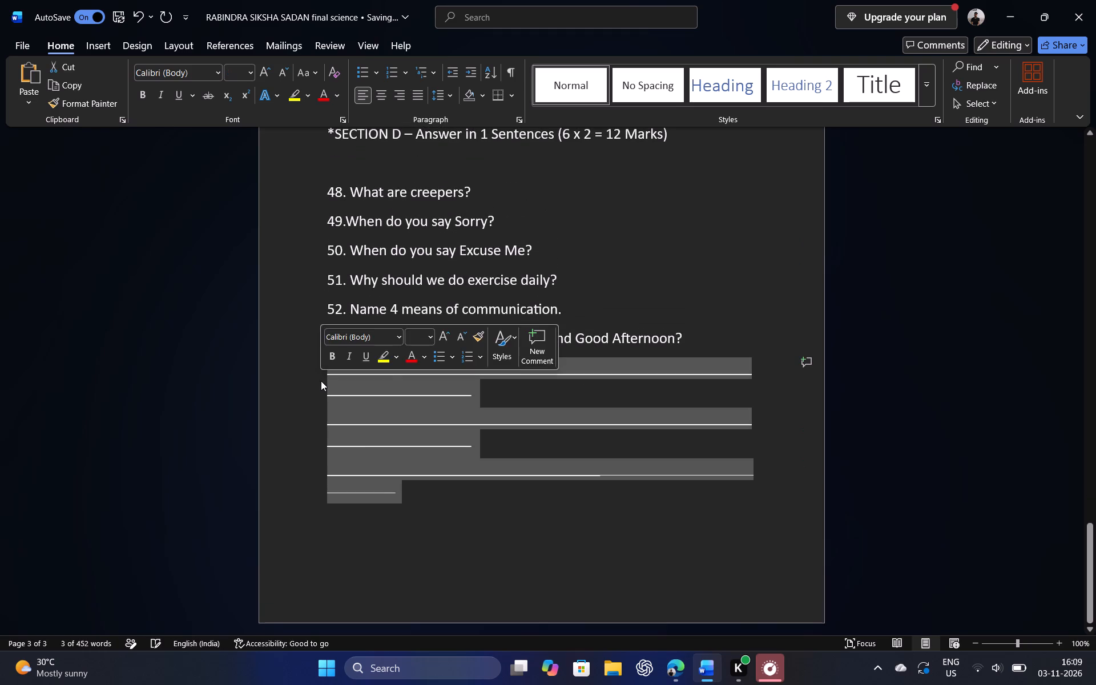
key(Delete)
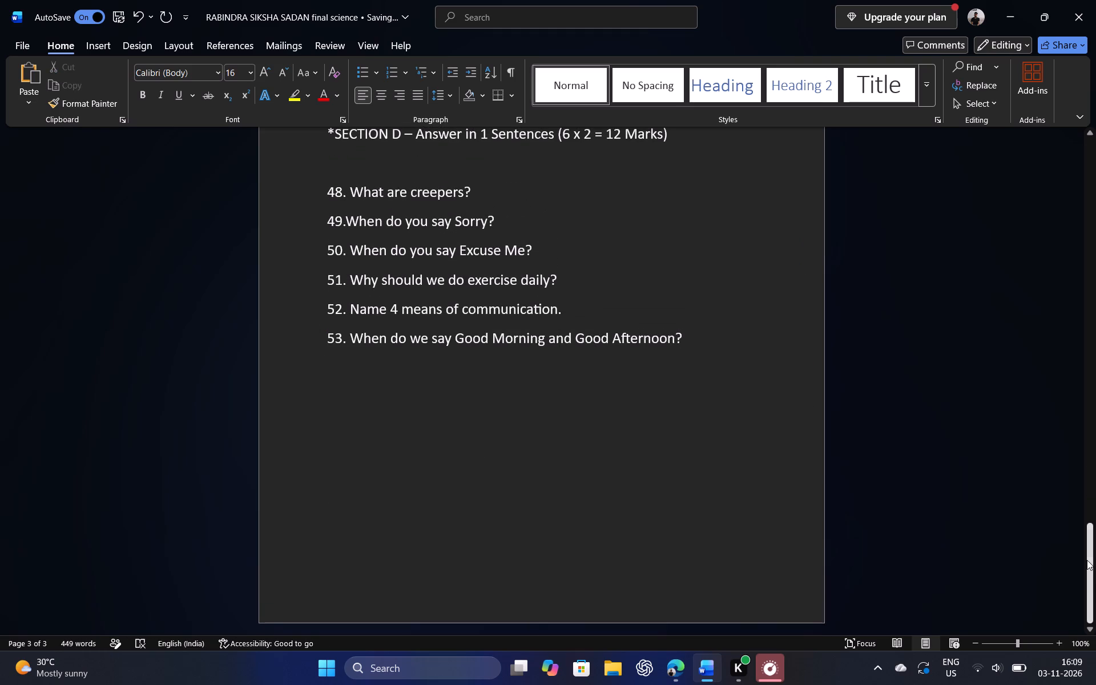
Review the whole question paper, from the header through every section to the Section D questions.
click(1087, 560)
drag(1094, 554, 1095, 553)
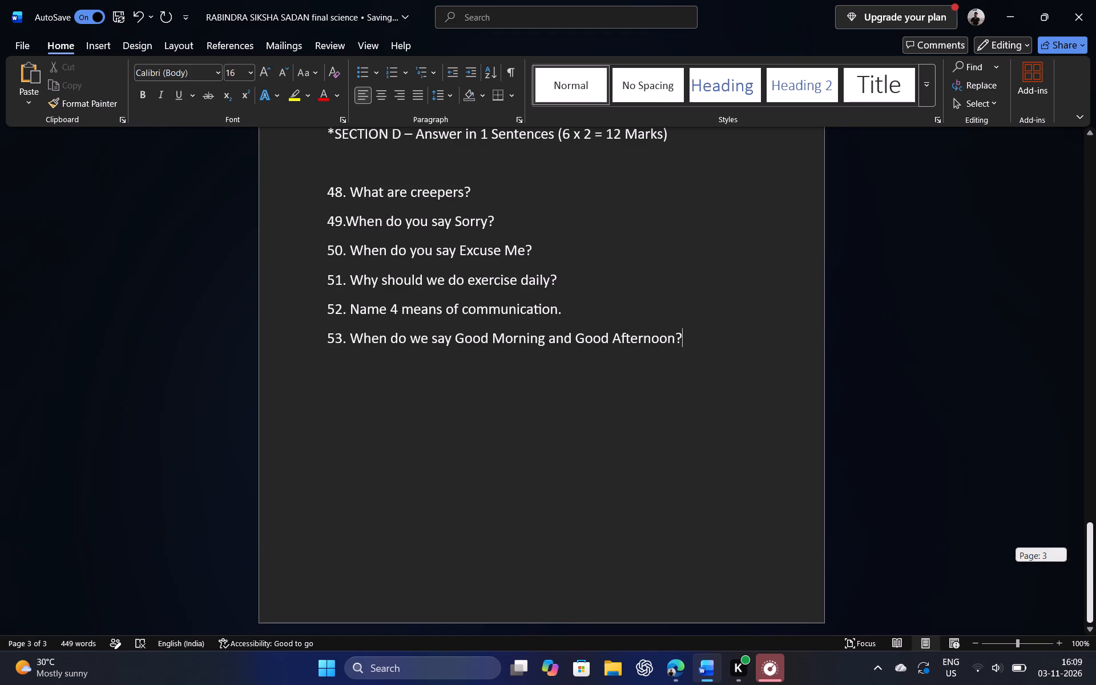
drag(1095, 553, 1095, 196)
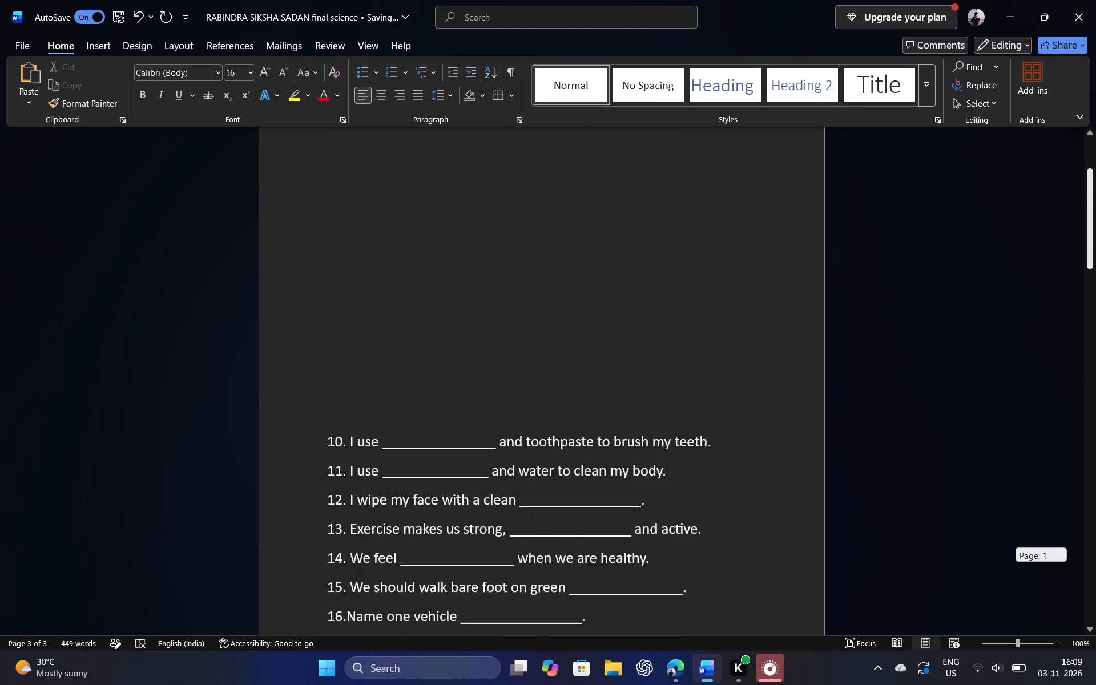
drag(1095, 196, 1055, 618)
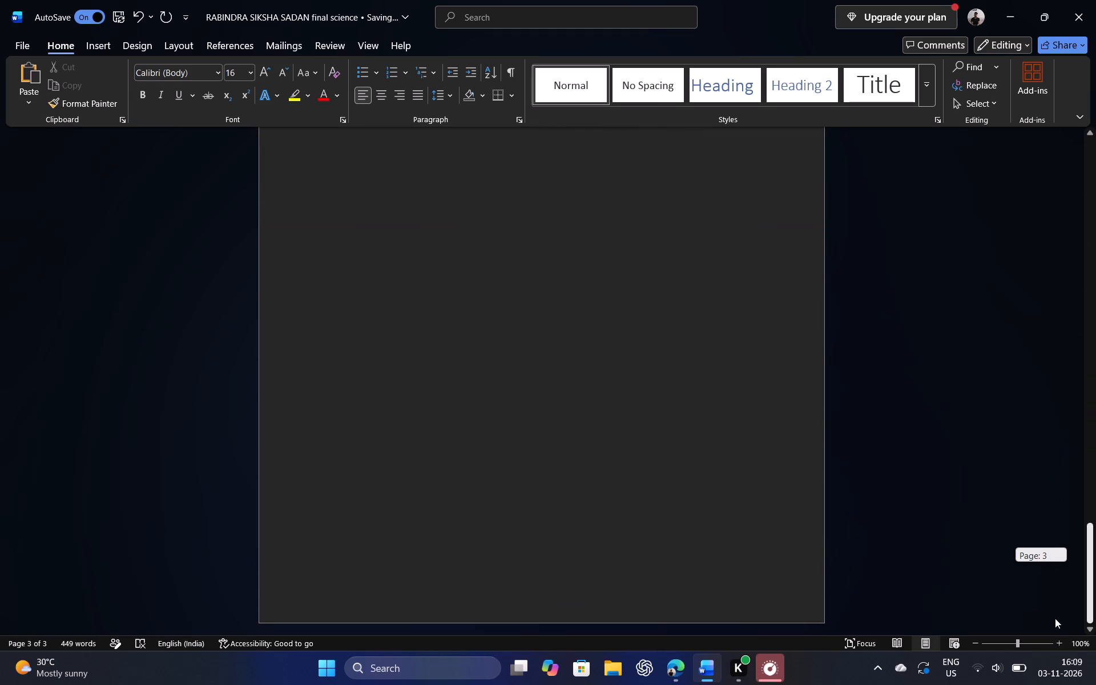
drag(1055, 618, 1054, 626)
double_click(1025, 361)
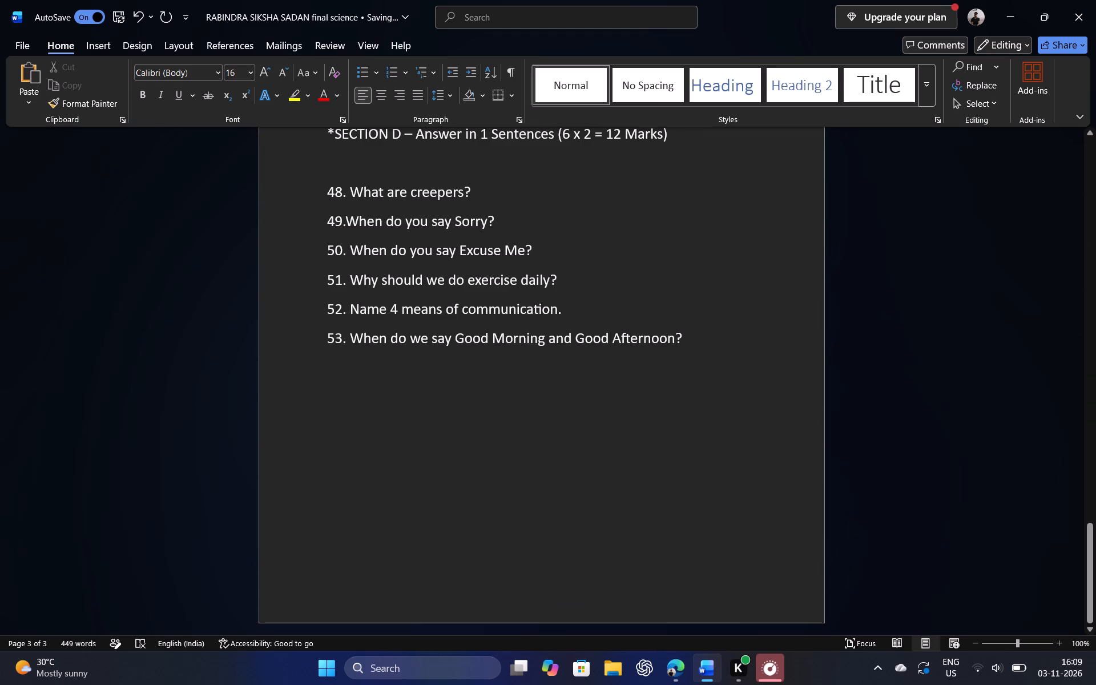
click(882, 381)
key(Up)
key(Up)
key(Up)
key(Up)
key(Up)
key(Up)
key(Up)
key(Up)
key(Up)
key(Up)
key(Up)
key(Up)
key(Up)
key(Up)
key(Up)
key(Up)
key(Up)
key(Up)
key(Up)
key(Up)
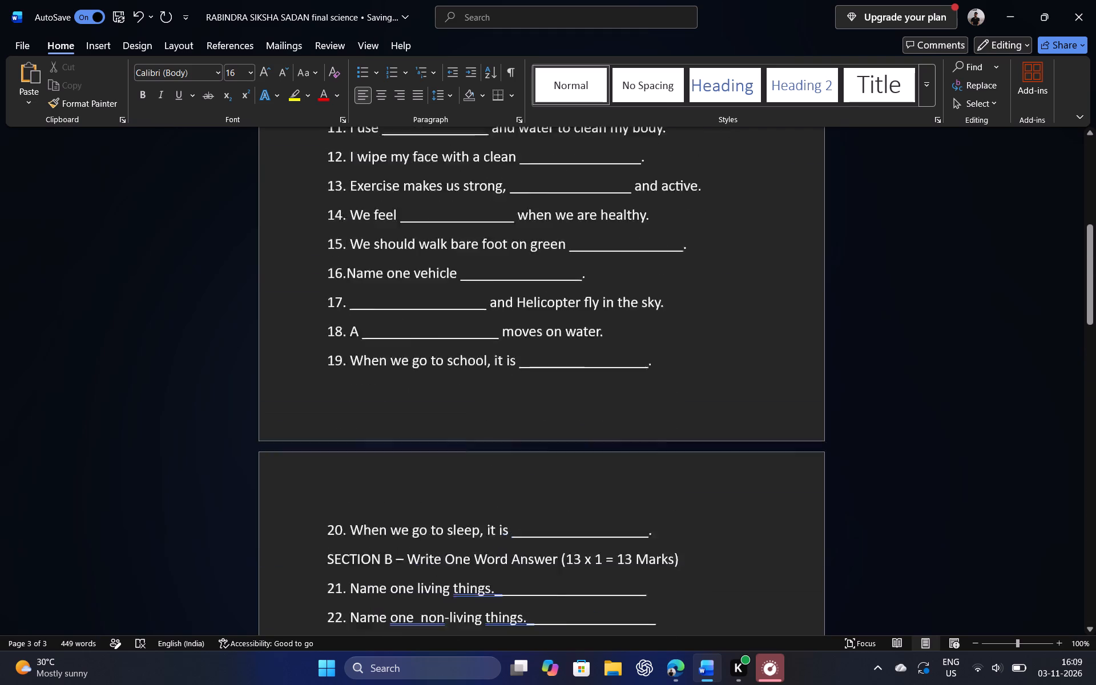
key(Down)
key(Down)
key(Down)
key(Down)
key(Down)
key(Down)
key(Down)
key(Down)
key(Down)
key(Down)
key(Down)
key(Down)
key(Down)
key(Down)
key(Down)
key(Down)
key(Down)
key(Down)
key(Down)
key(Down)
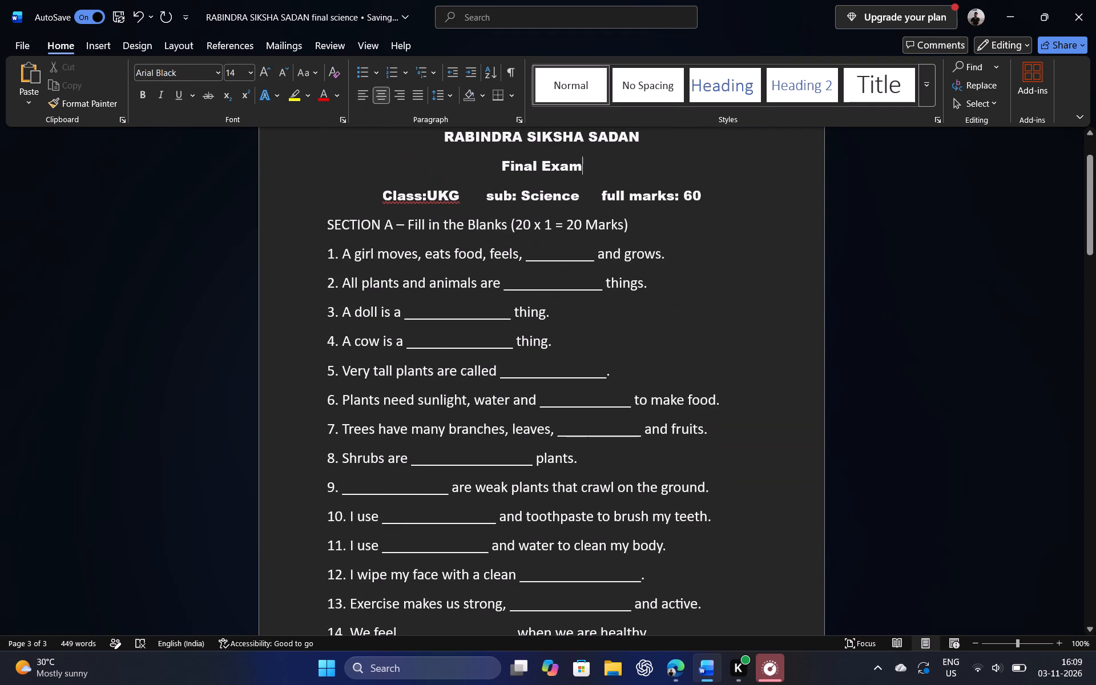
key(Down)
key(Down)
key(Down)
key(Down)
key(Down)
key(Down)
key(Down)
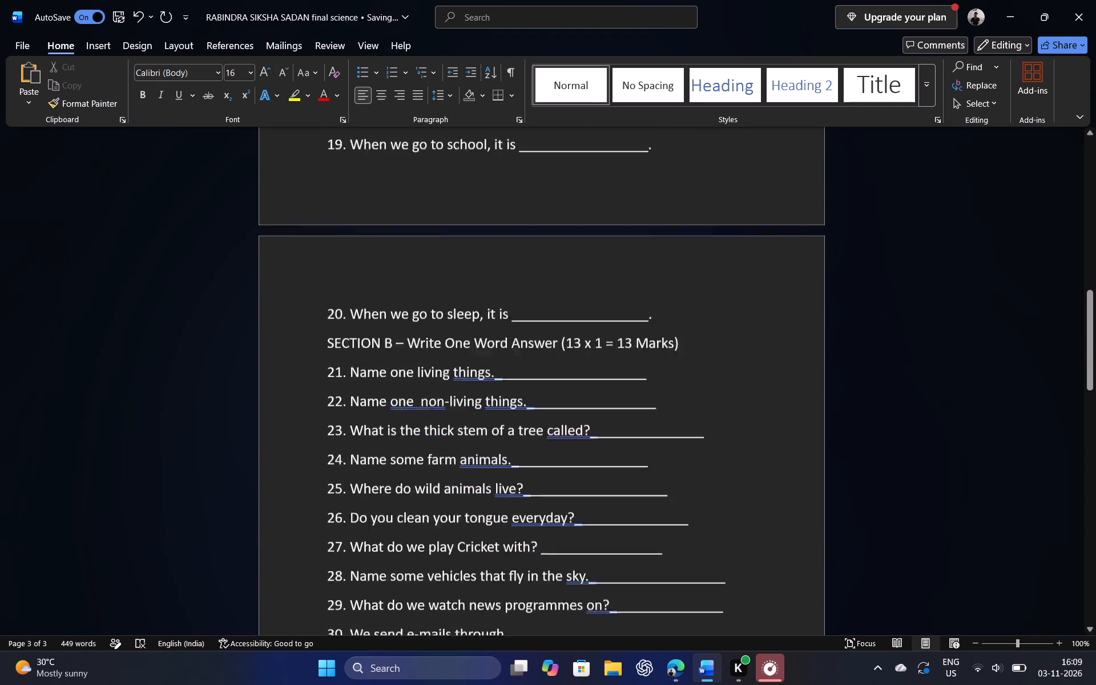
key(Down)
key(Down)
key(Down)
key(Down)
key(Down)
key(Down)
key(Down)
key(Down)
key(Down)
key(Down)
key(Down)
key(Down)
key(Down)
key(Down)
key(Down)
key(Down)
key(Down)
key(Down)
key(Down)
key(Down)
key(Down)
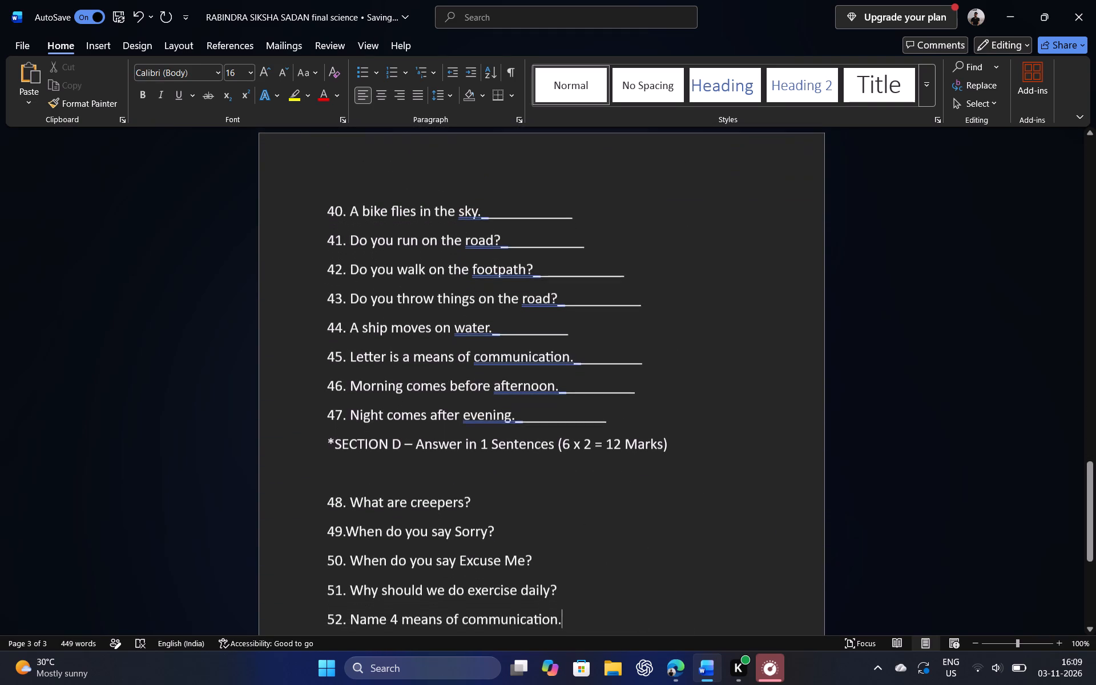
Delete the empty paragraph between the Section D heading and question 48.
key(Down)
key(Down)
key(Down)
key(Down)
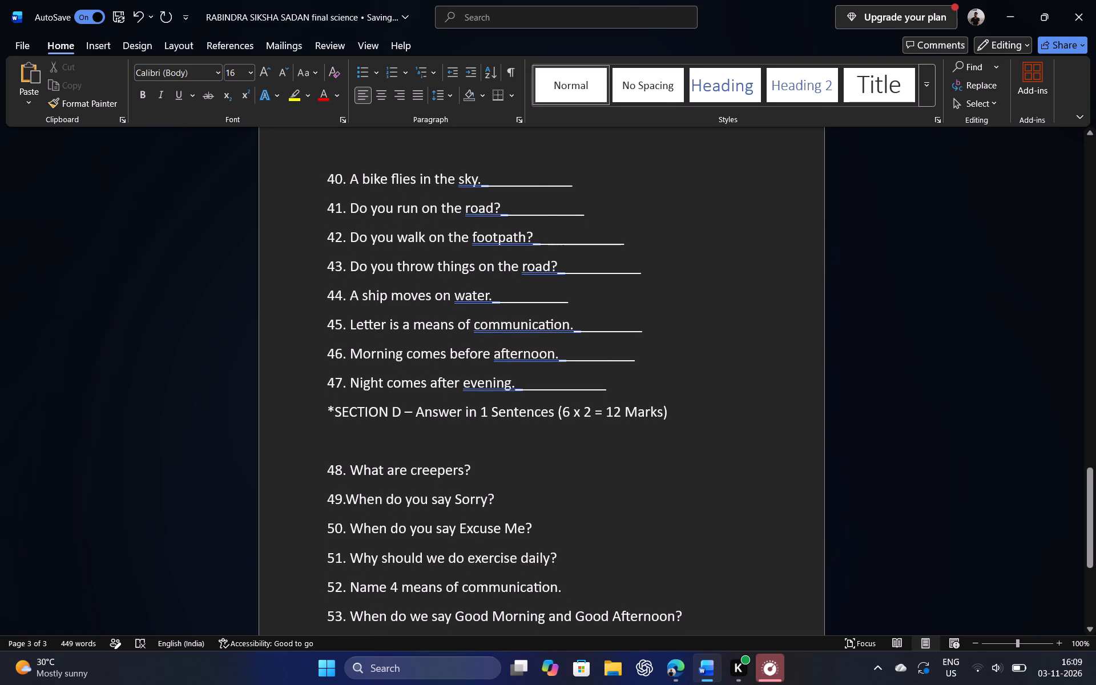
click(419, 439)
key(BackSpace)
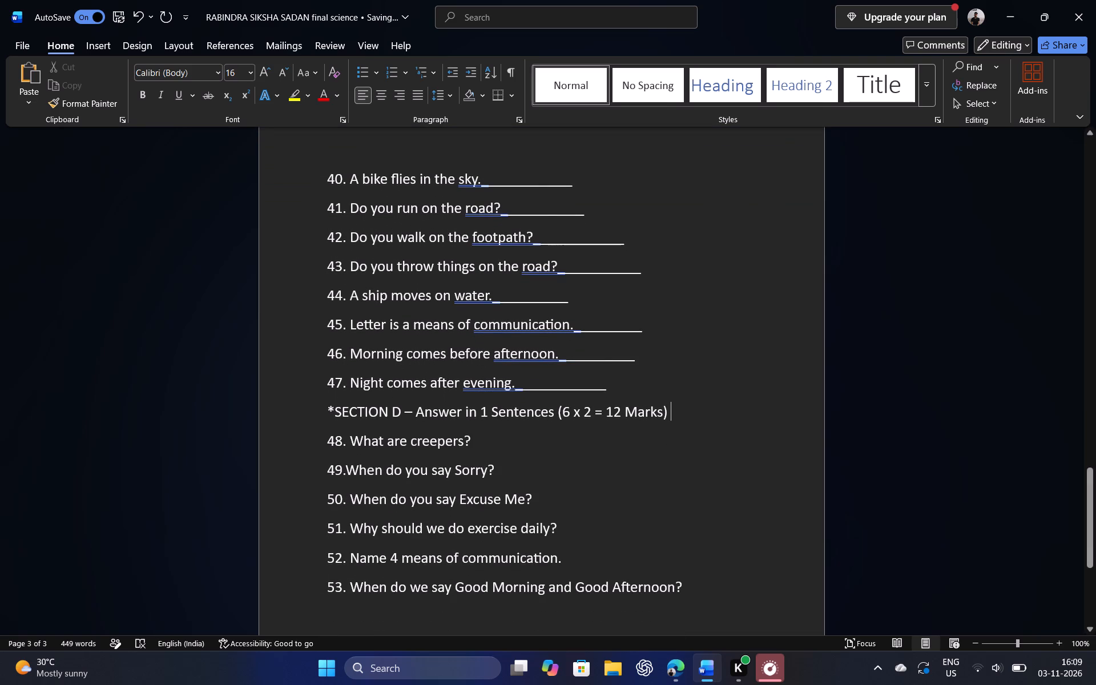
Paste two blank answer lines under question 48, "What are creepers?", leaving no empty paragraph before question 49.
click(488, 443)
key(Return)
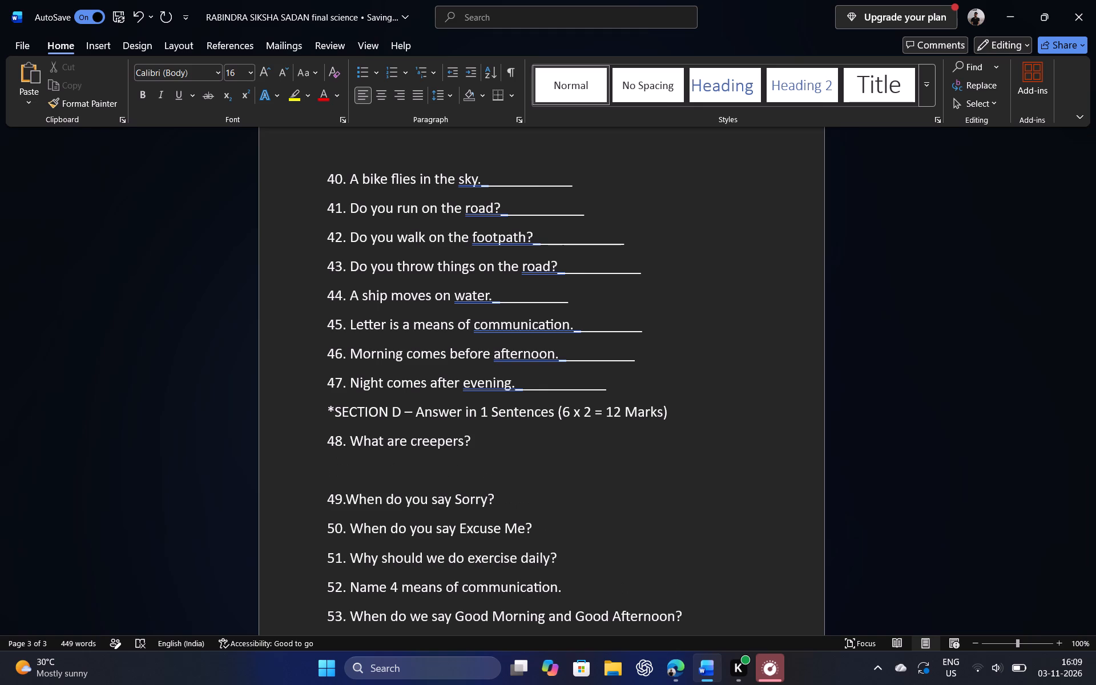
key(ctrl+v)
key(ctrl+v)
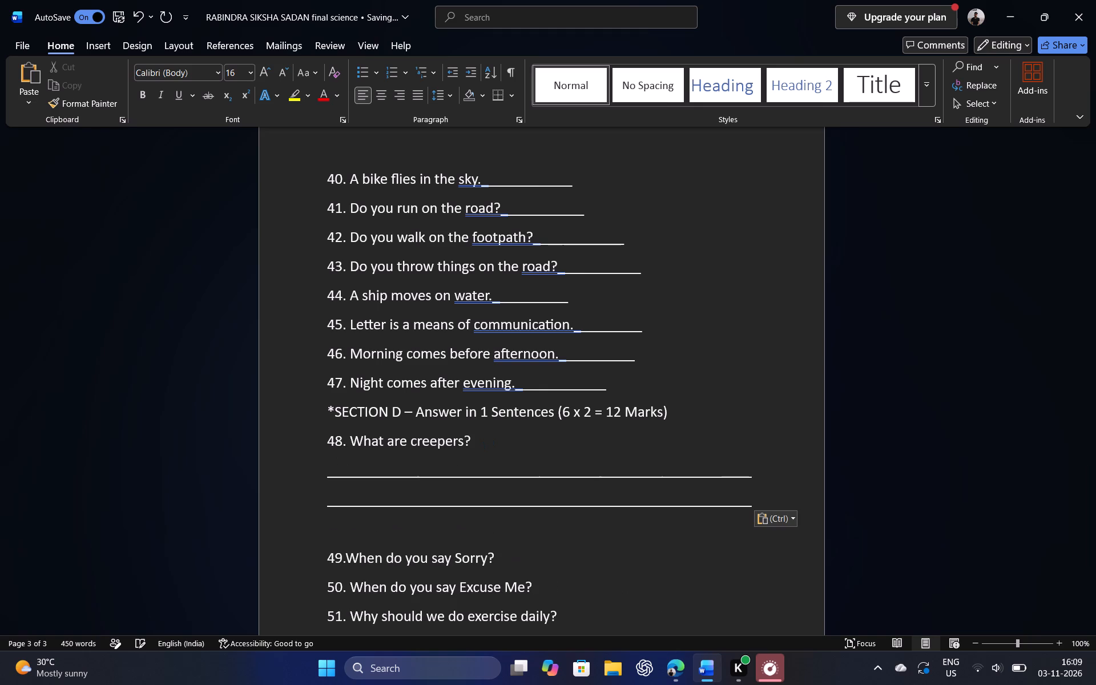
key(BackSpace)
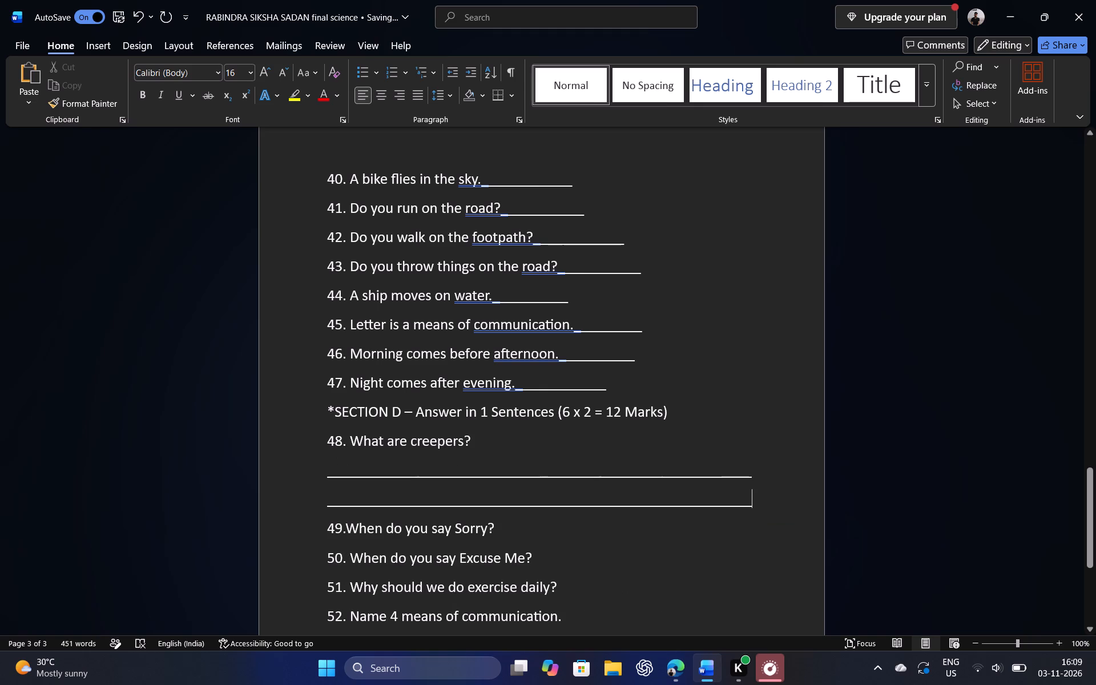
Add two evenly spaced blank answer lines under question 49, "When do you say Sorry?", with no empty paragraph before question 50.
click(498, 531)
key(Return)
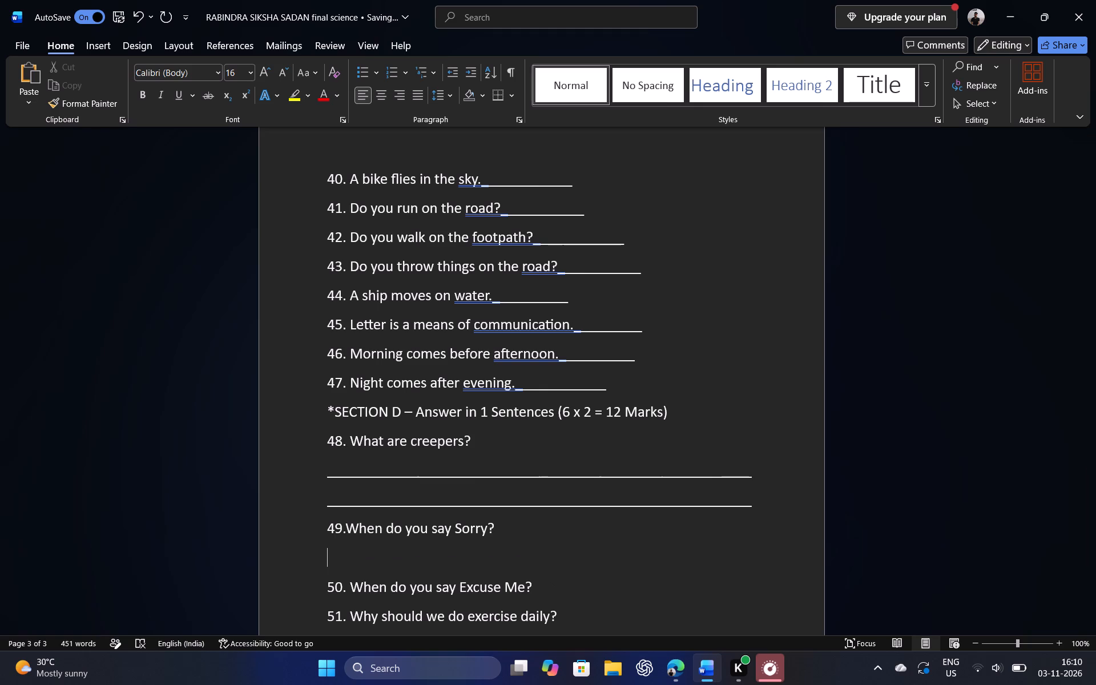
key(ctrl+v)
key(ctrl+v)
key(Up)
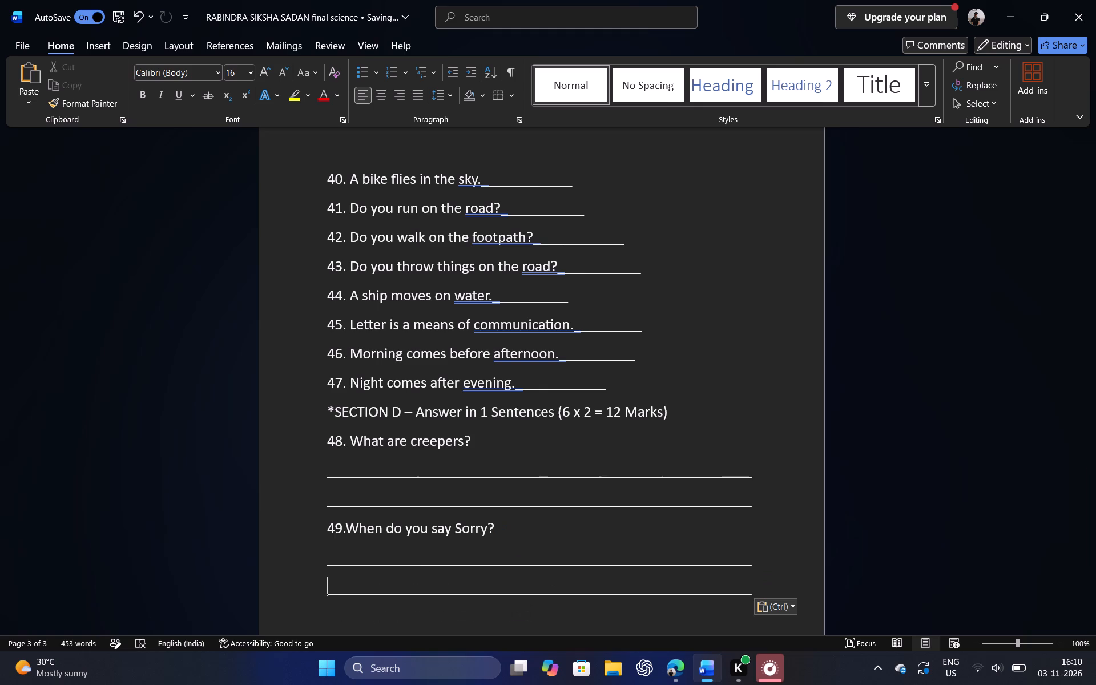
key(BackSpace)
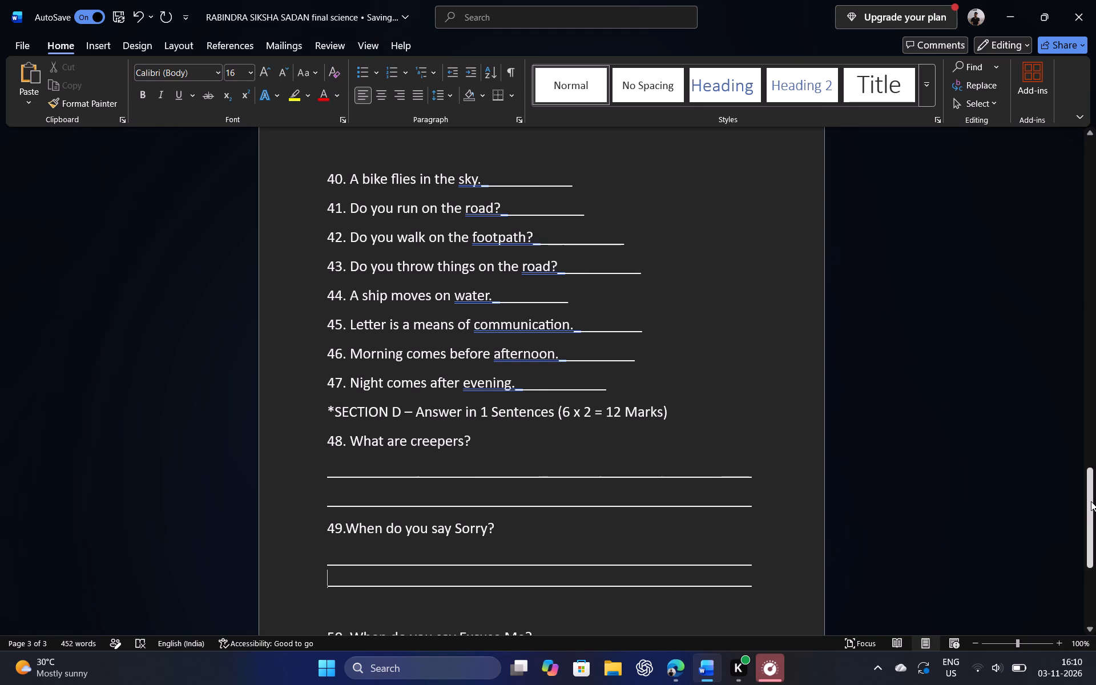
drag(1091, 501, 1095, 555)
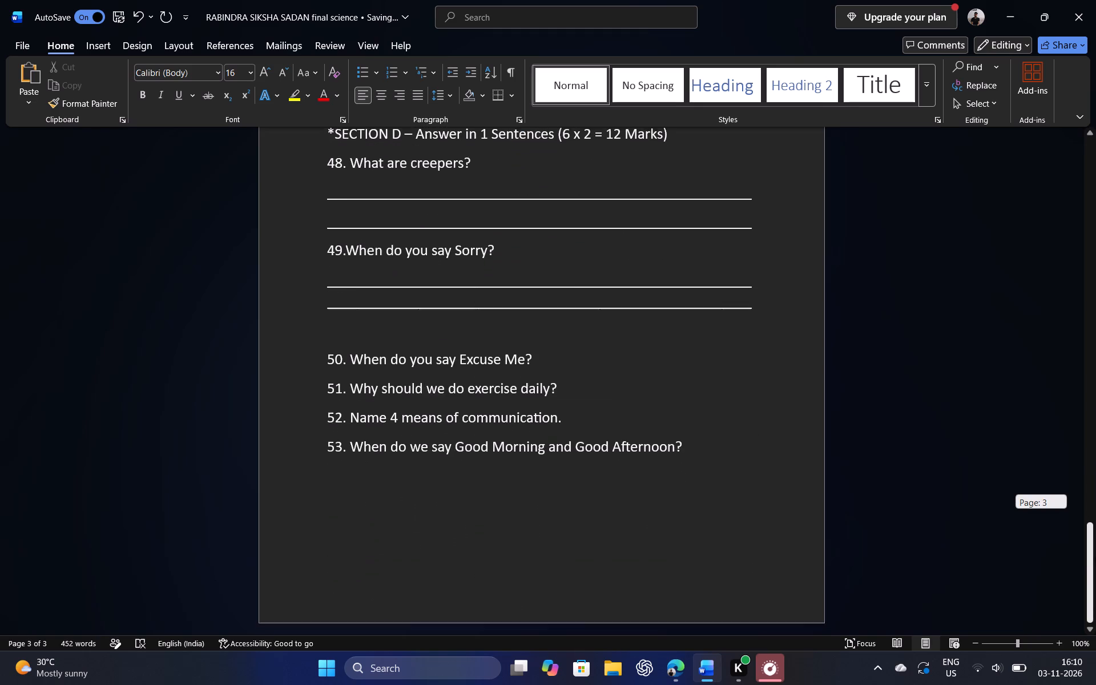
drag(1095, 555, 1095, 552)
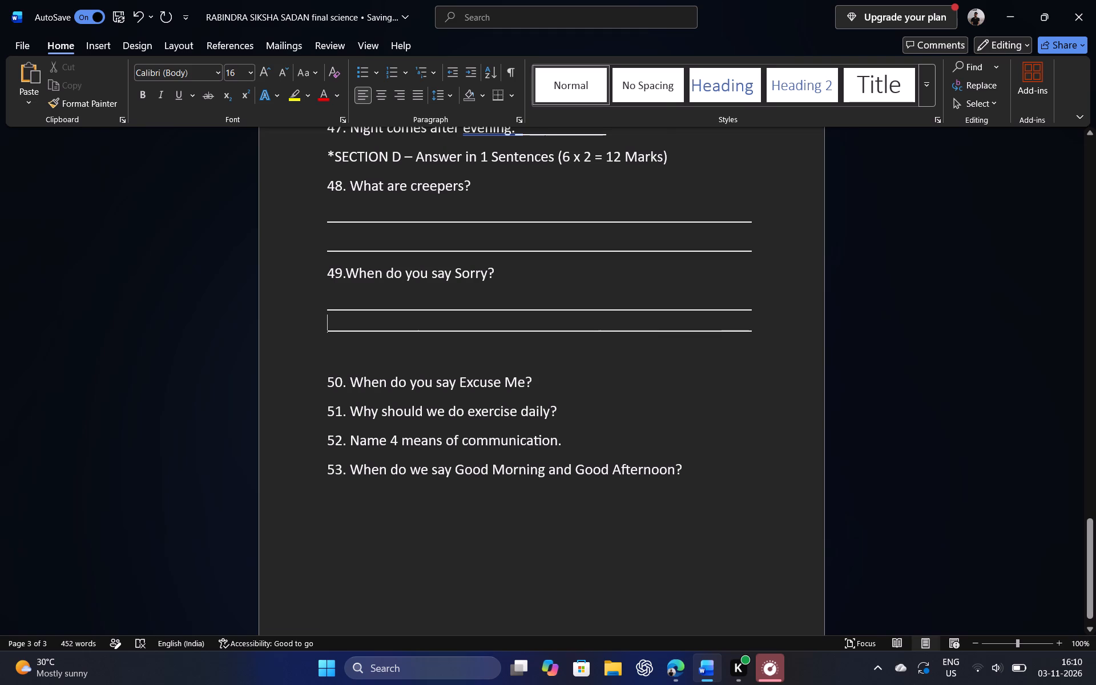
drag(758, 335, 286, 337)
key(Delete)
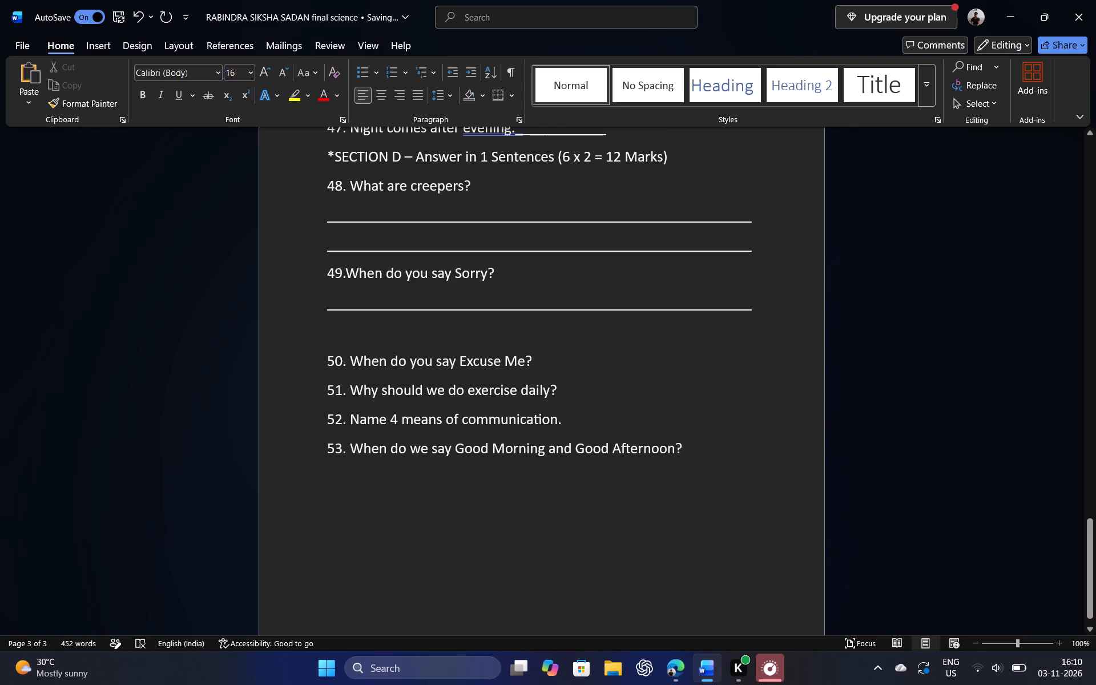
key(Down)
key(ctrl+v)
key(BackSpace)
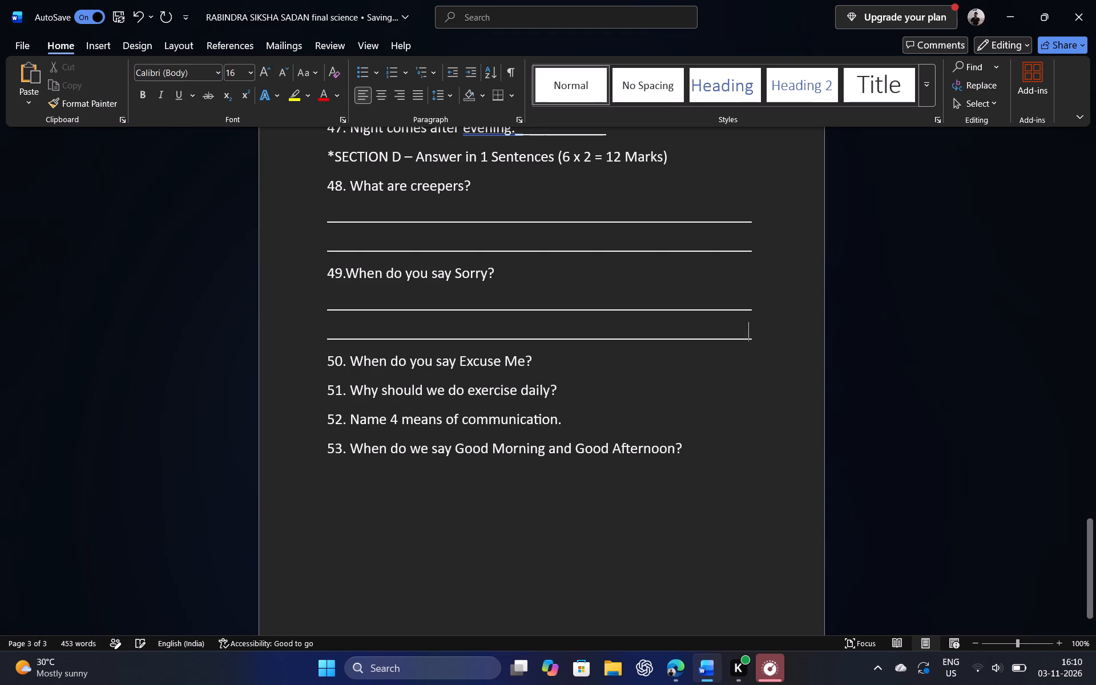
Paste two blank answer lines under question 50, "When do you say Excuse Me?", leaving no empty paragraph before question 51.
key(Down)
key(Down)
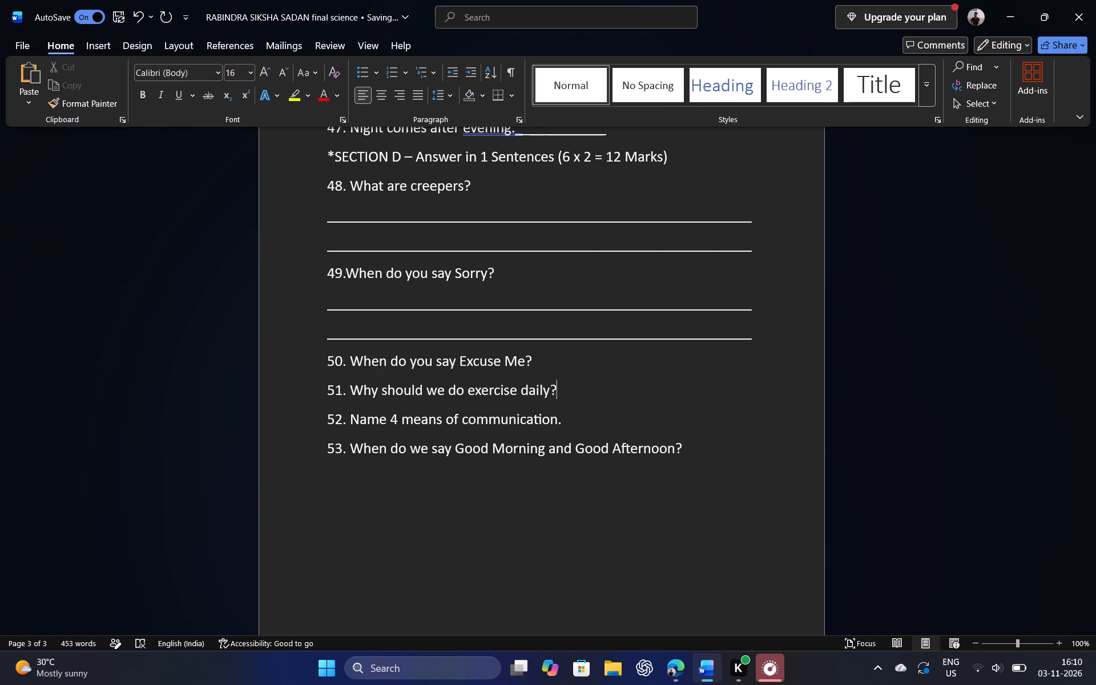
key(Up)
key(Return)
key(ctrl+v)
key(ctrl+v)
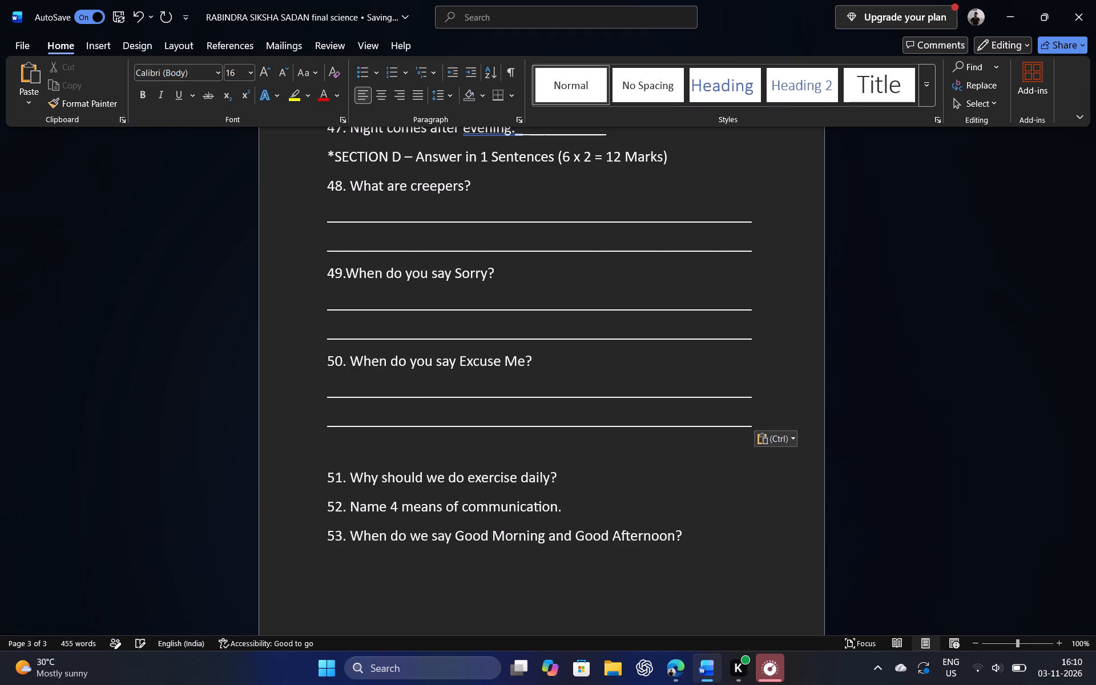
key(BackSpace)
Paste two blank answer lines under question 51, "Why should we do exercise daily?", leaving no empty paragraph before question 52.
key(Down)
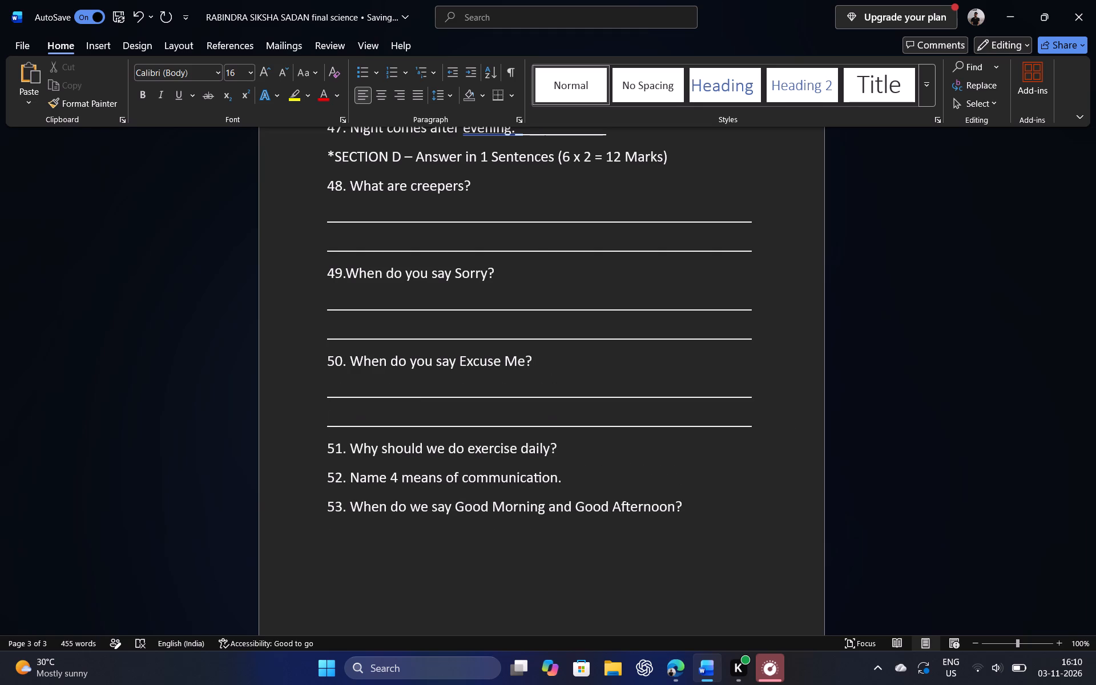
key(Return)
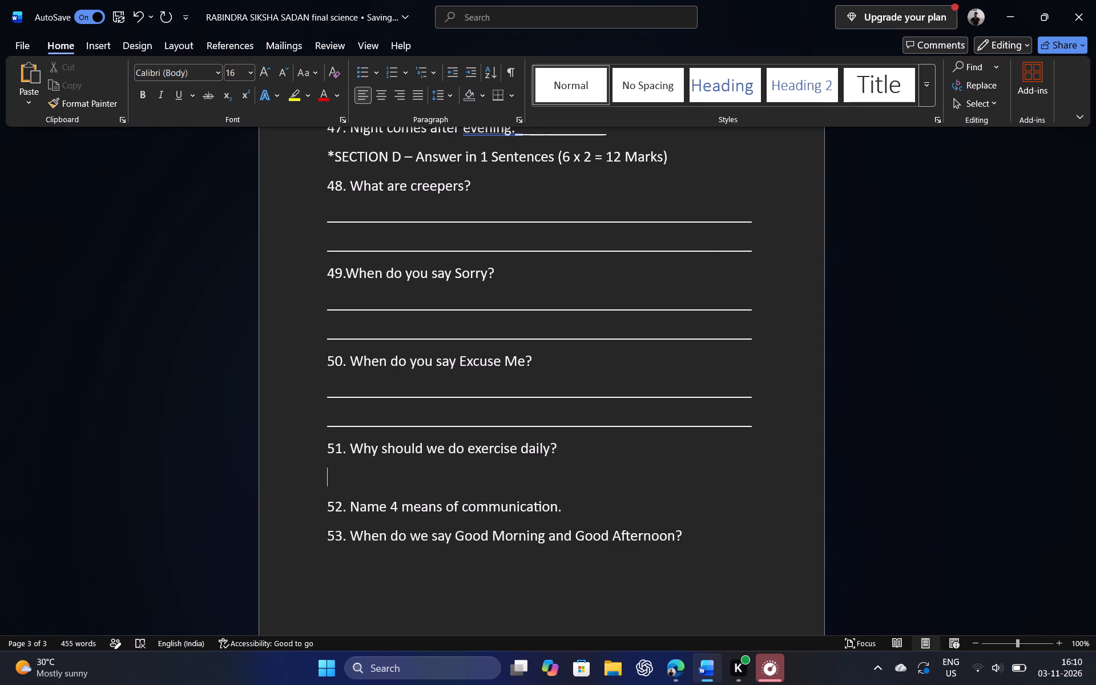
key(ctrl+v)
key(ctrl+v)
key(BackSpace)
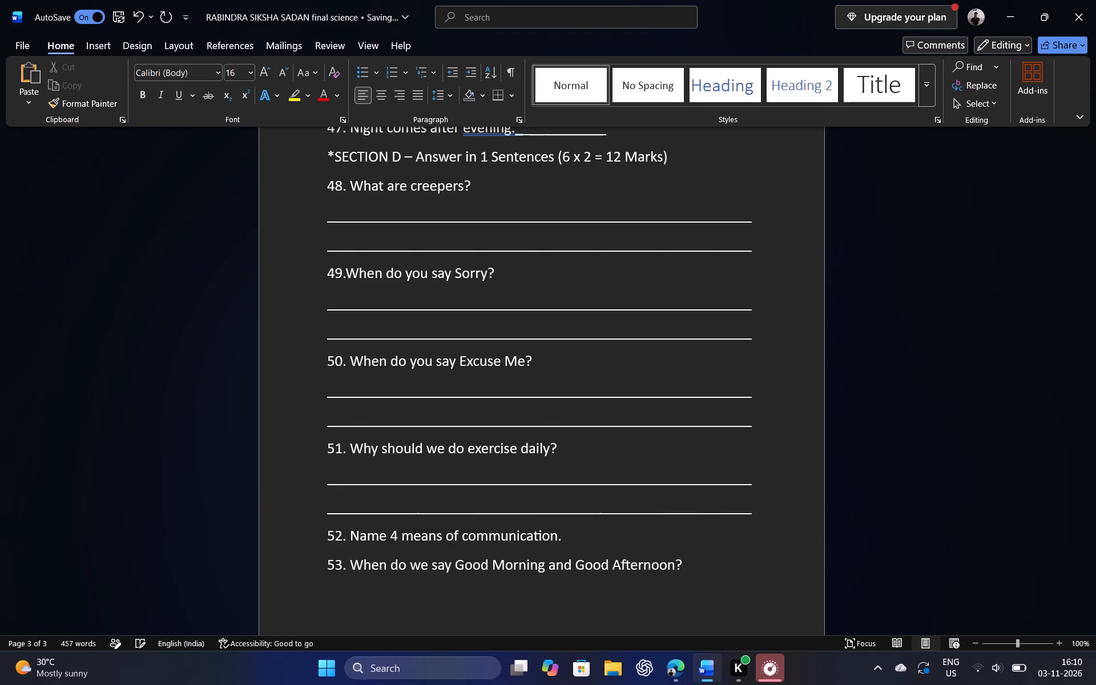
Paste one blank answer line under question 52, "Name 4 means of communication.".
key(Down)
key(Return)
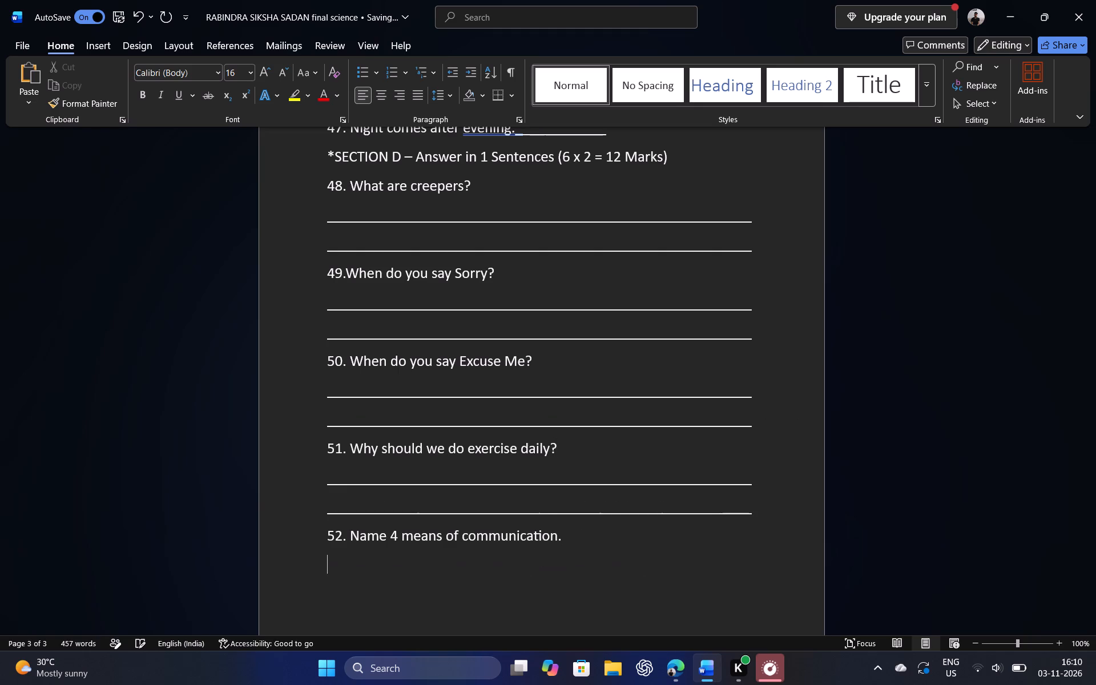
key(ctrl+v)
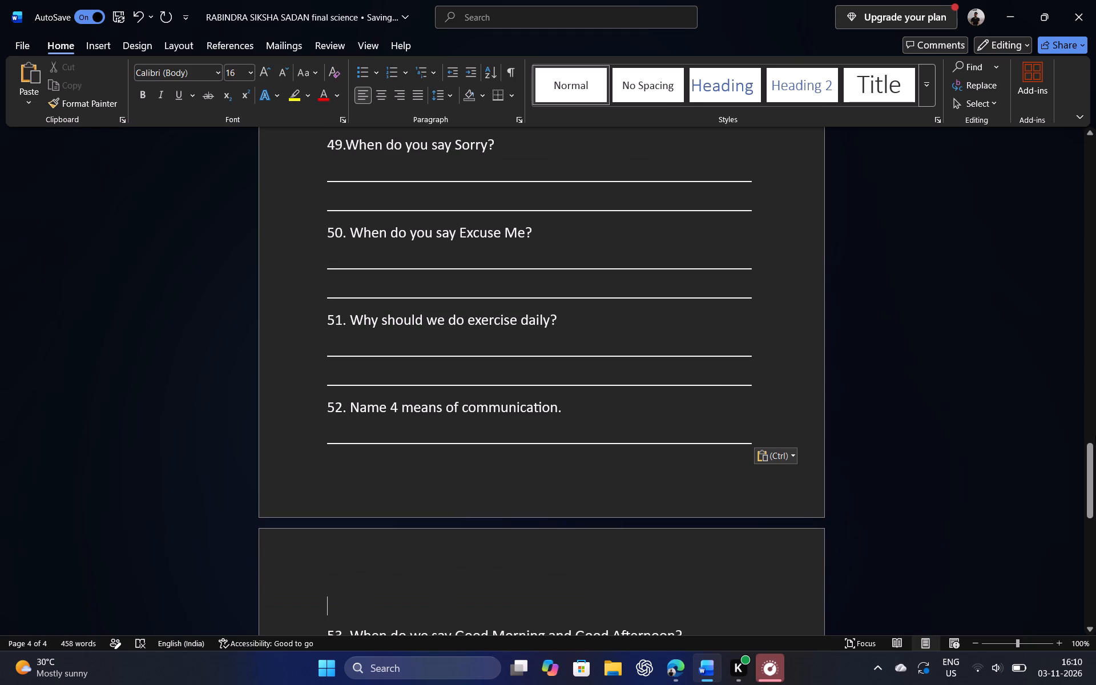
Set the font size to 14 for all text from the Section A heading through "Good Morning" in question 53.
drag(1090, 472, 1095, 405)
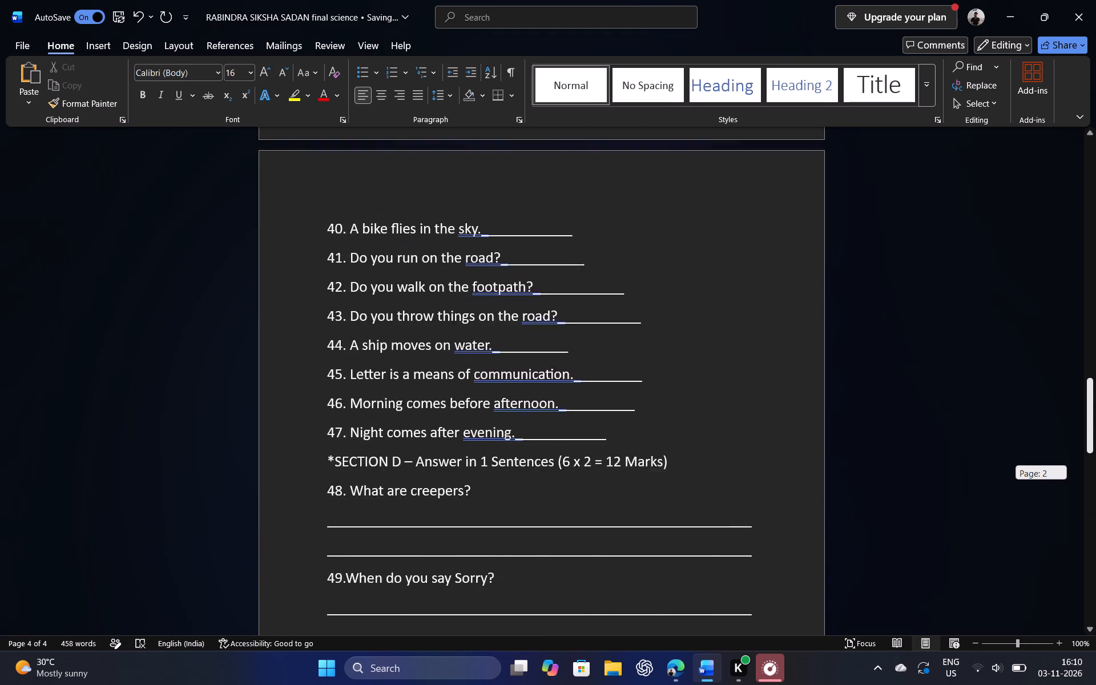
drag(1095, 405, 1095, 226)
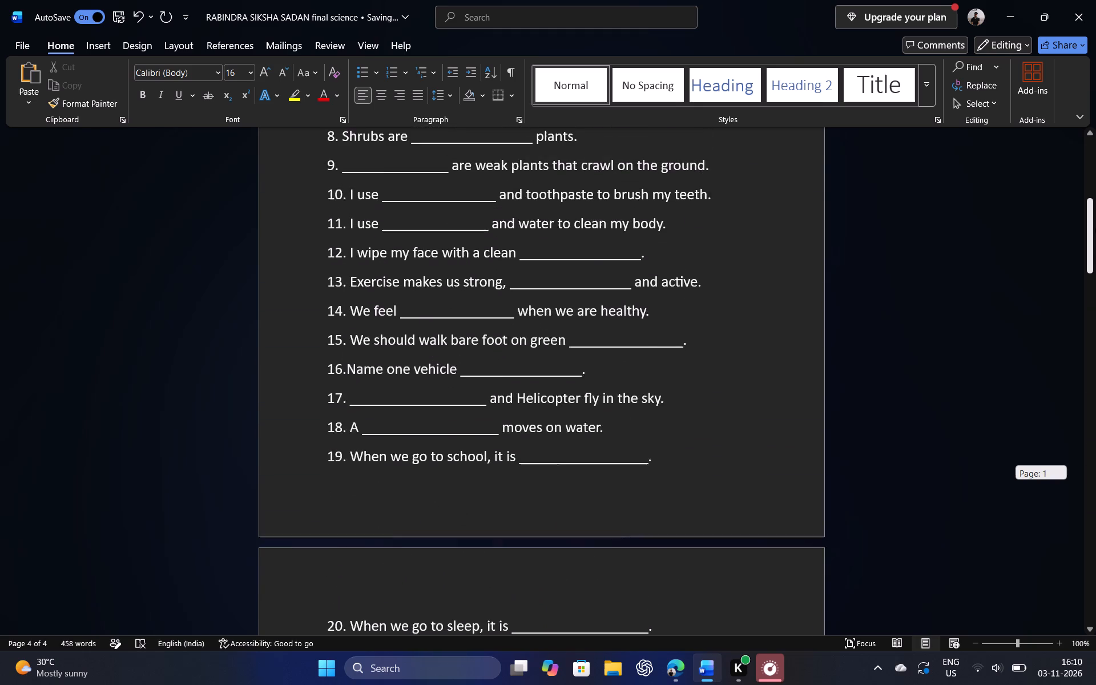
drag(1095, 226, 1095, 140)
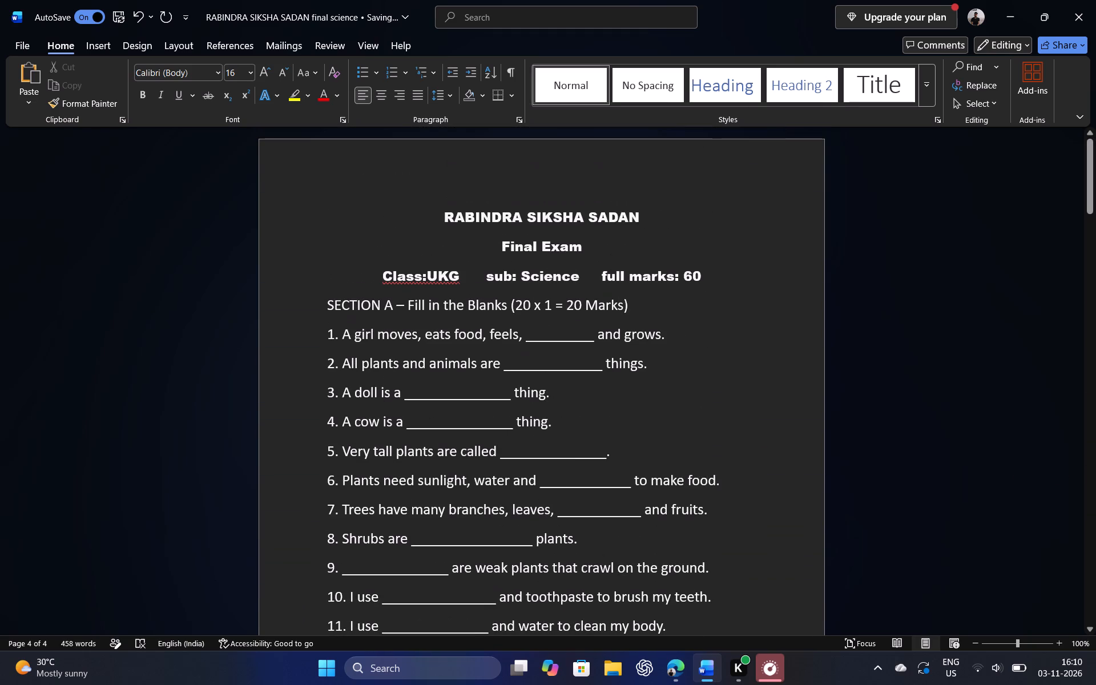
drag(325, 304, 465, 533)
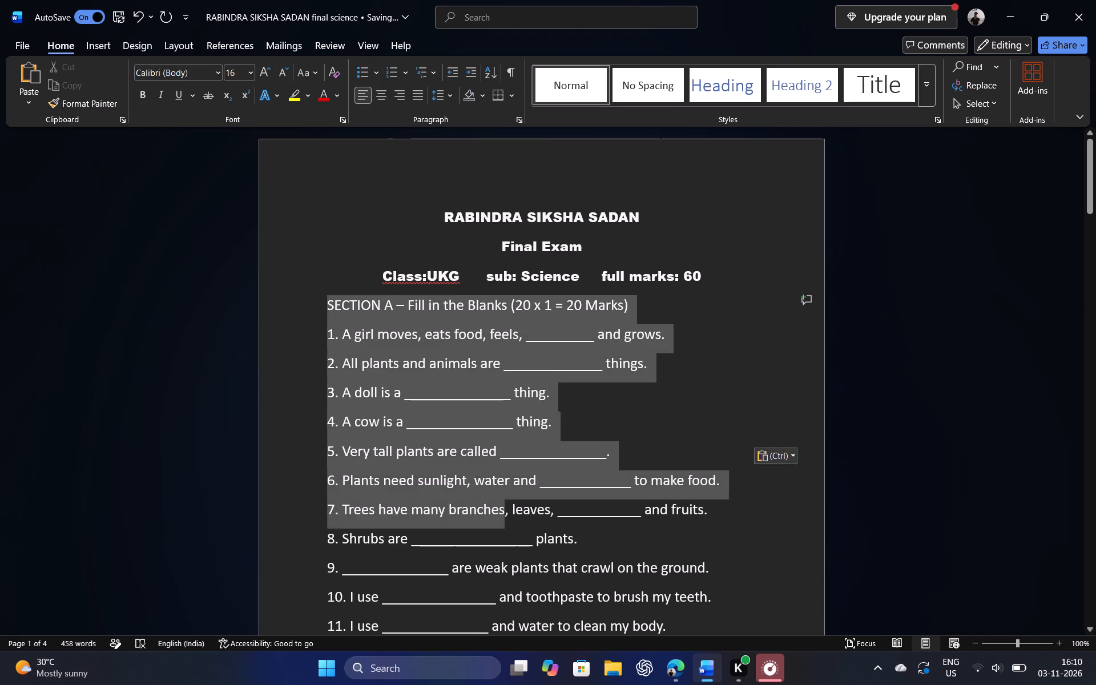
drag(465, 533, 537, 684)
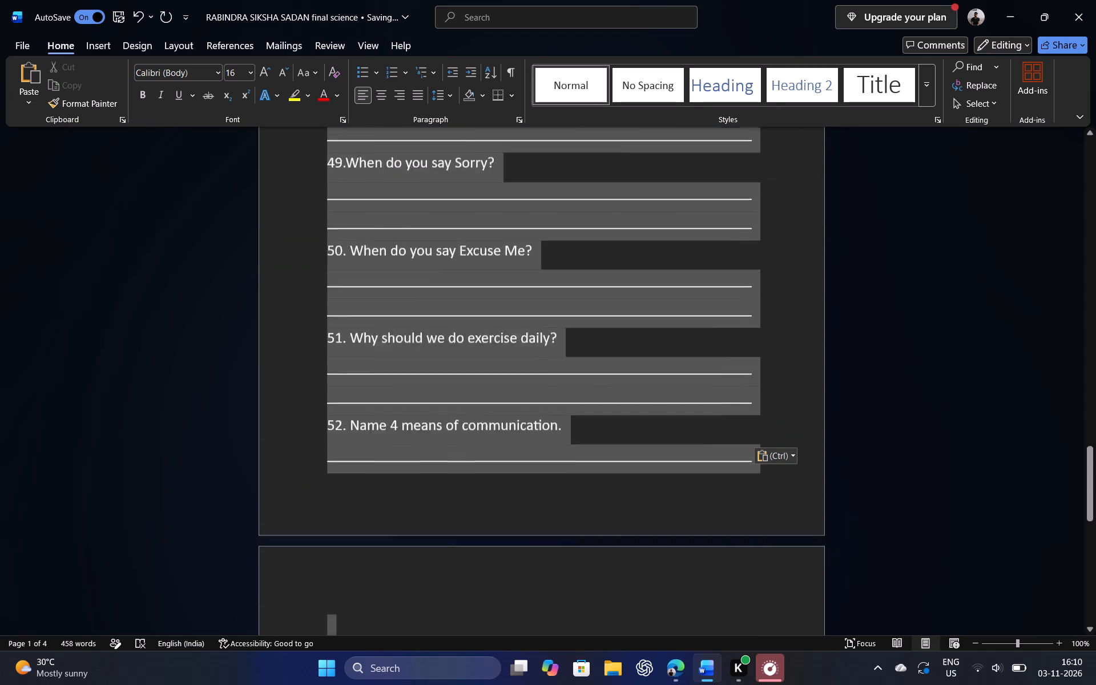
drag(537, 684, 542, 574)
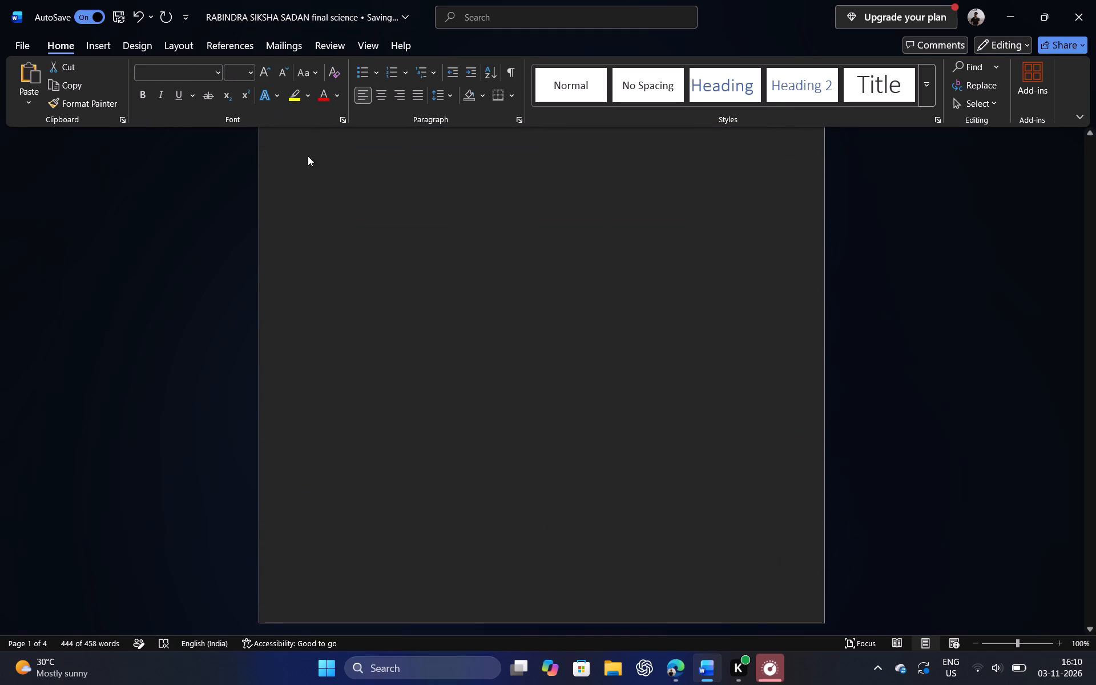
click(251, 76)
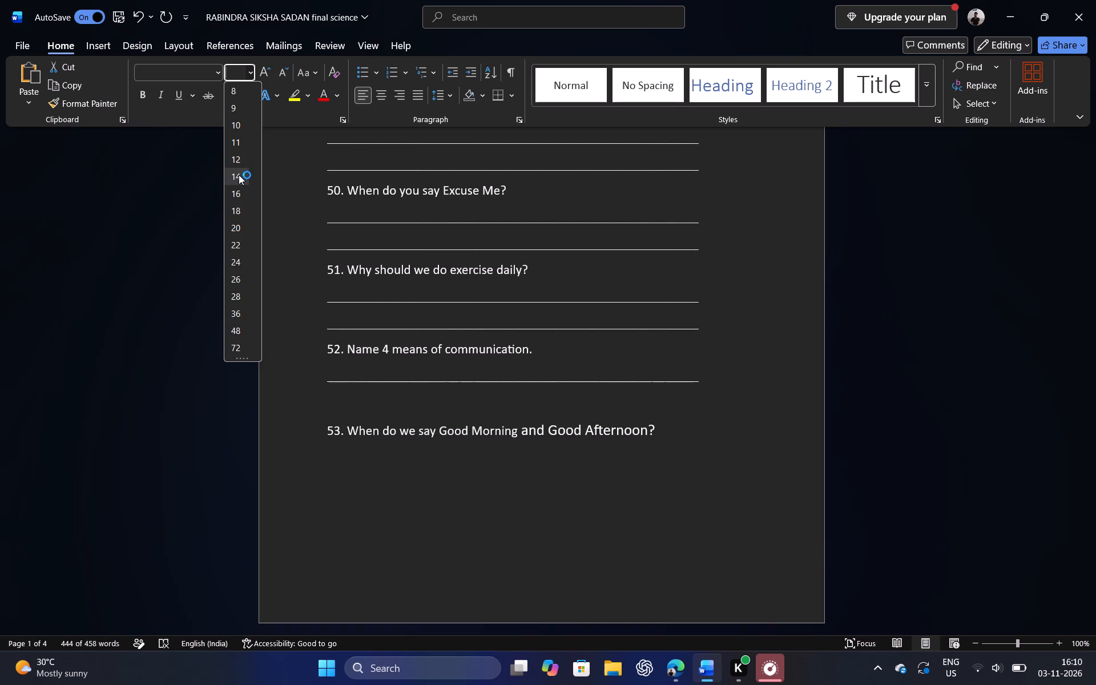
click(239, 170)
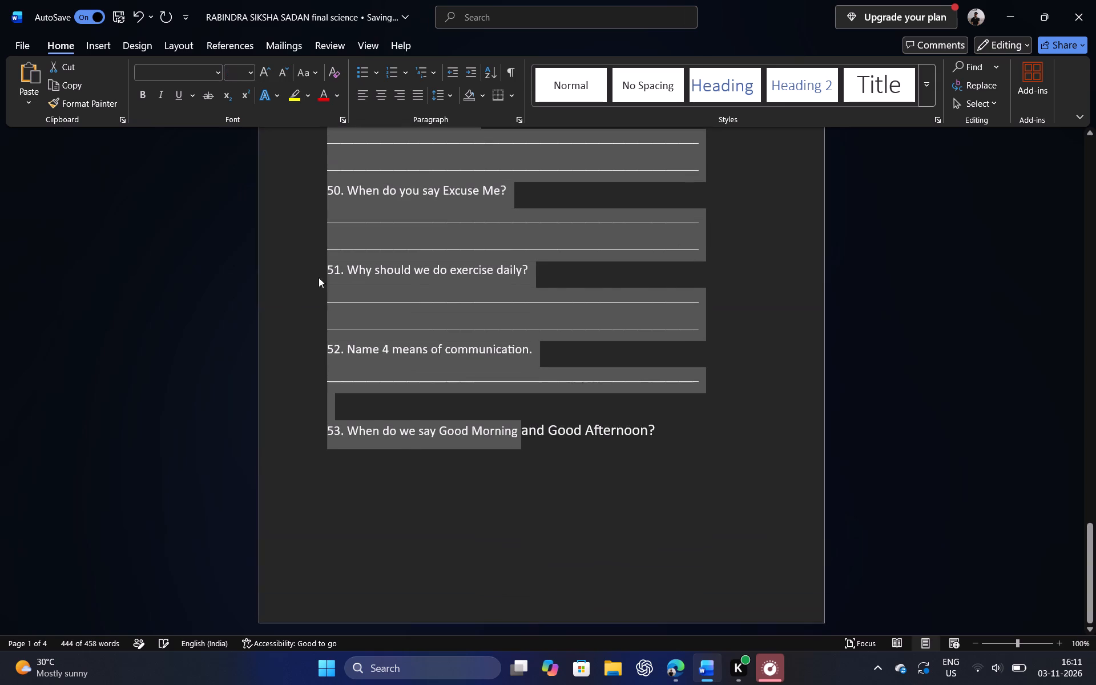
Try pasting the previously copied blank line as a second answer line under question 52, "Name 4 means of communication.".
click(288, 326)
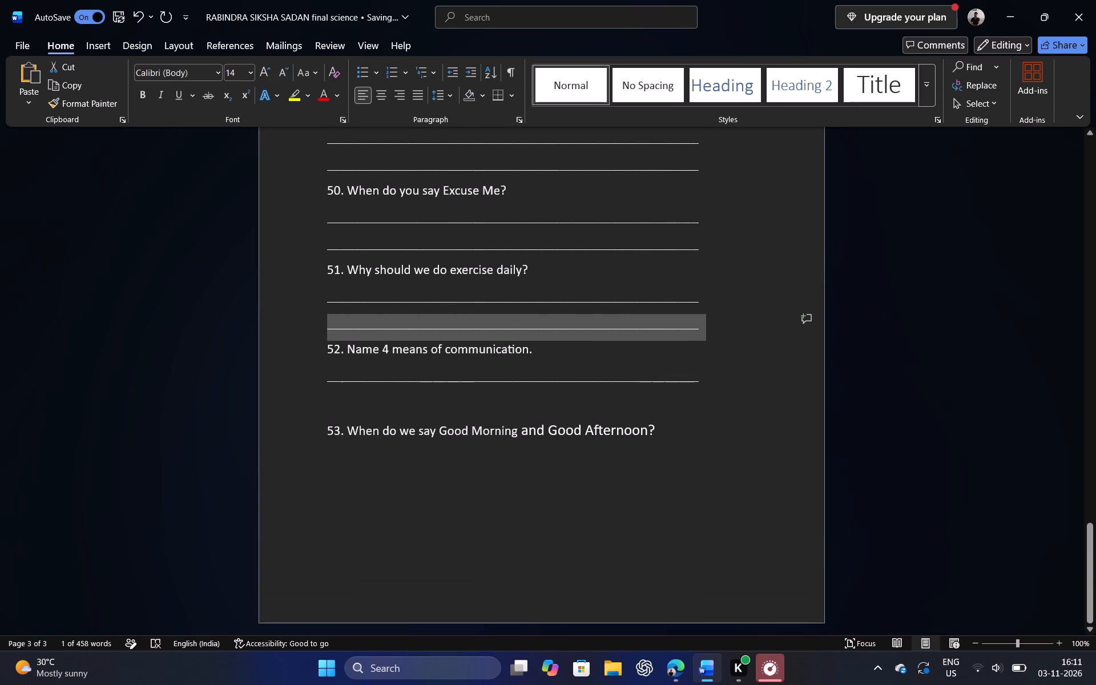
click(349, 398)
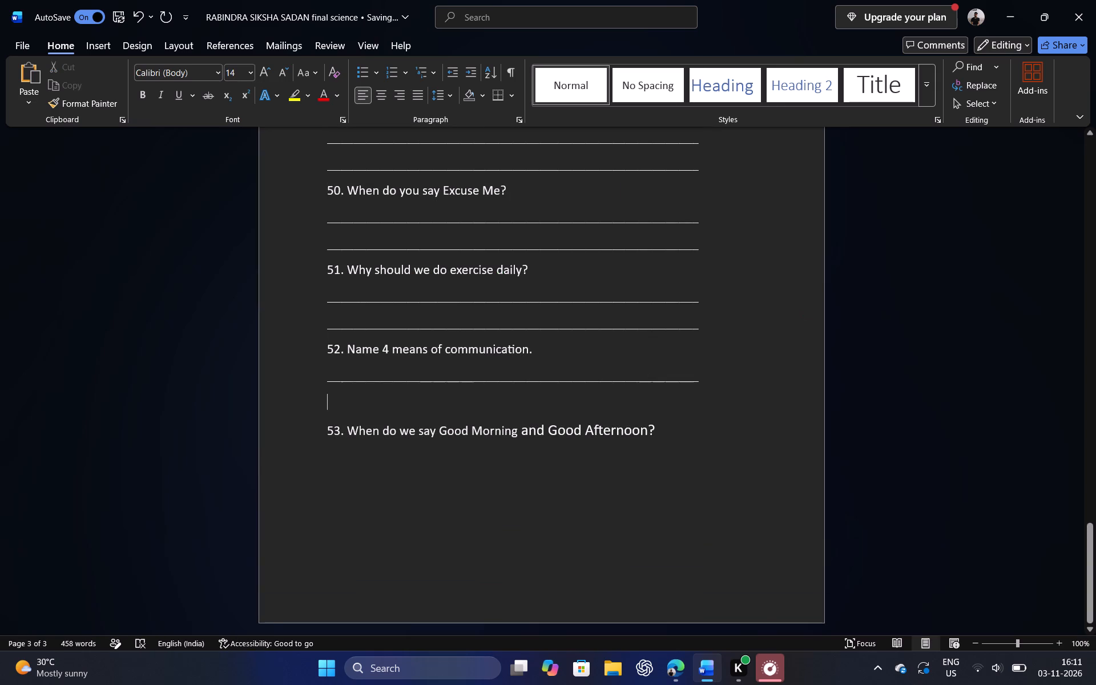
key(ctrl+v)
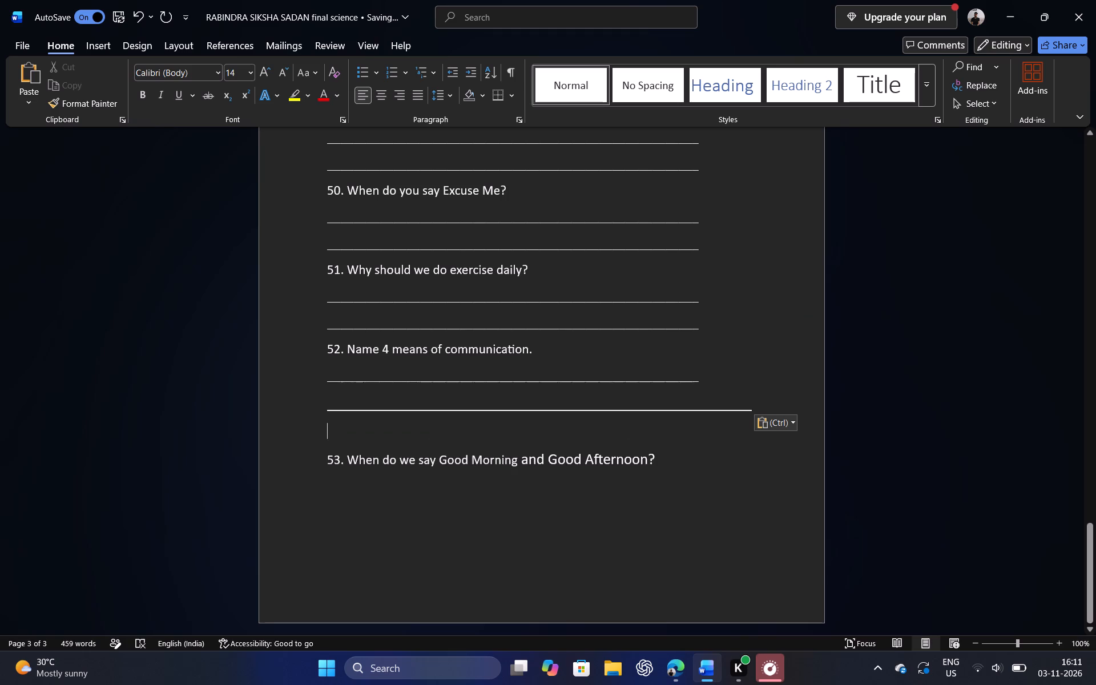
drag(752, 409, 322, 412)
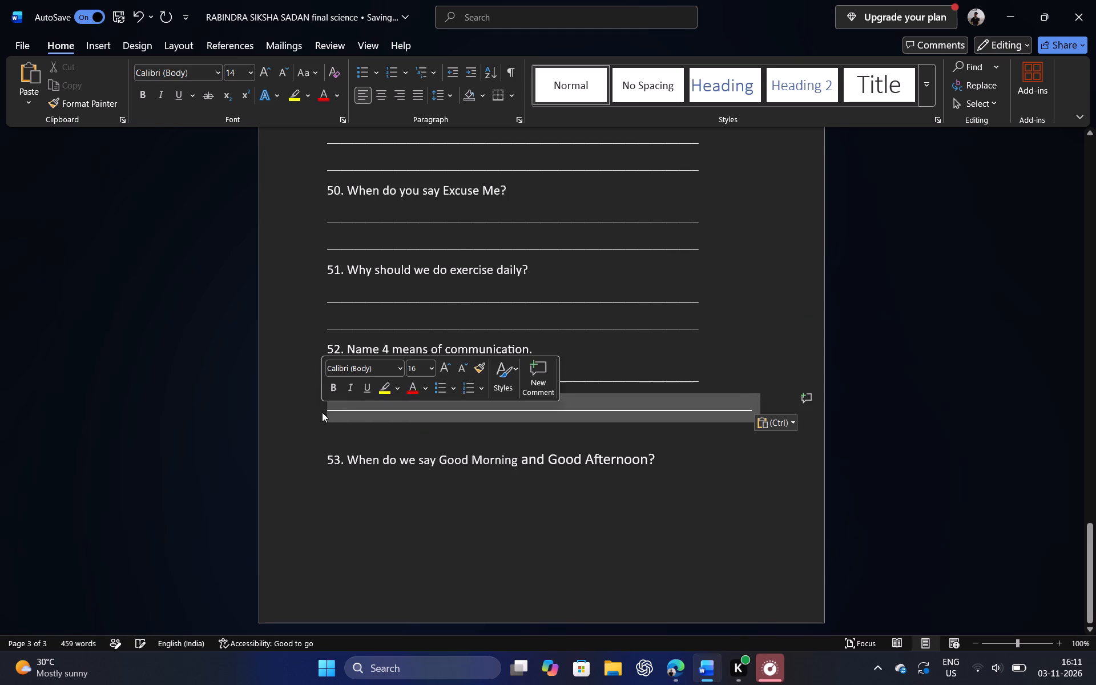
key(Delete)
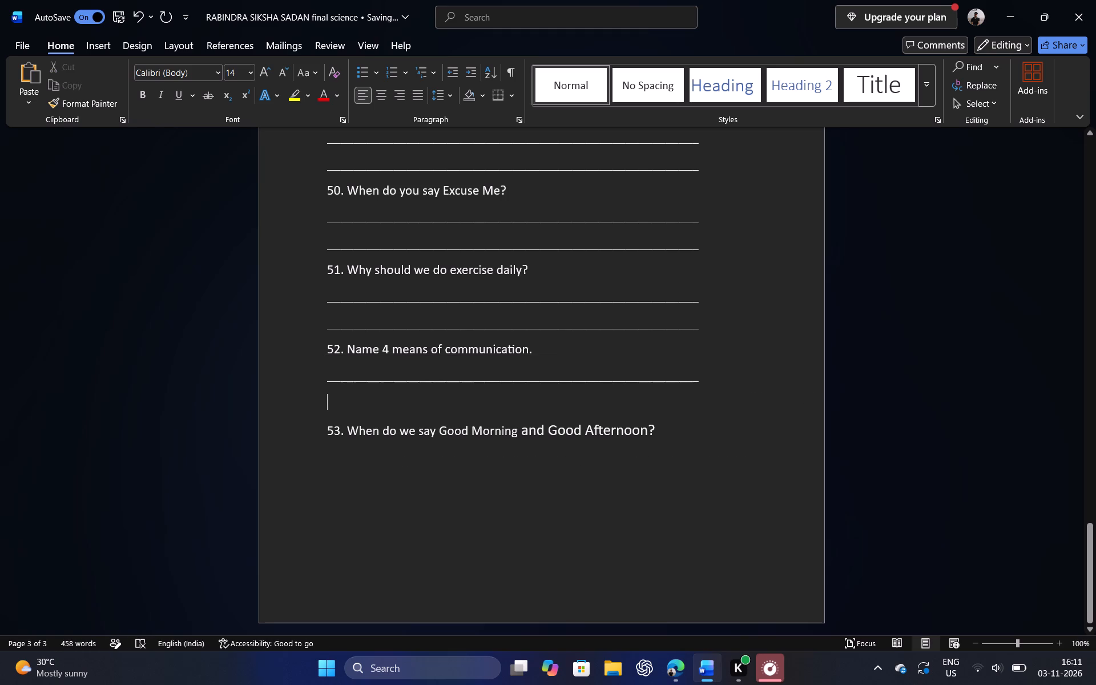
Duplicate question 52's existing answer line directly below it, leaving no empty paragraph before question 53.
drag(702, 385, 327, 386)
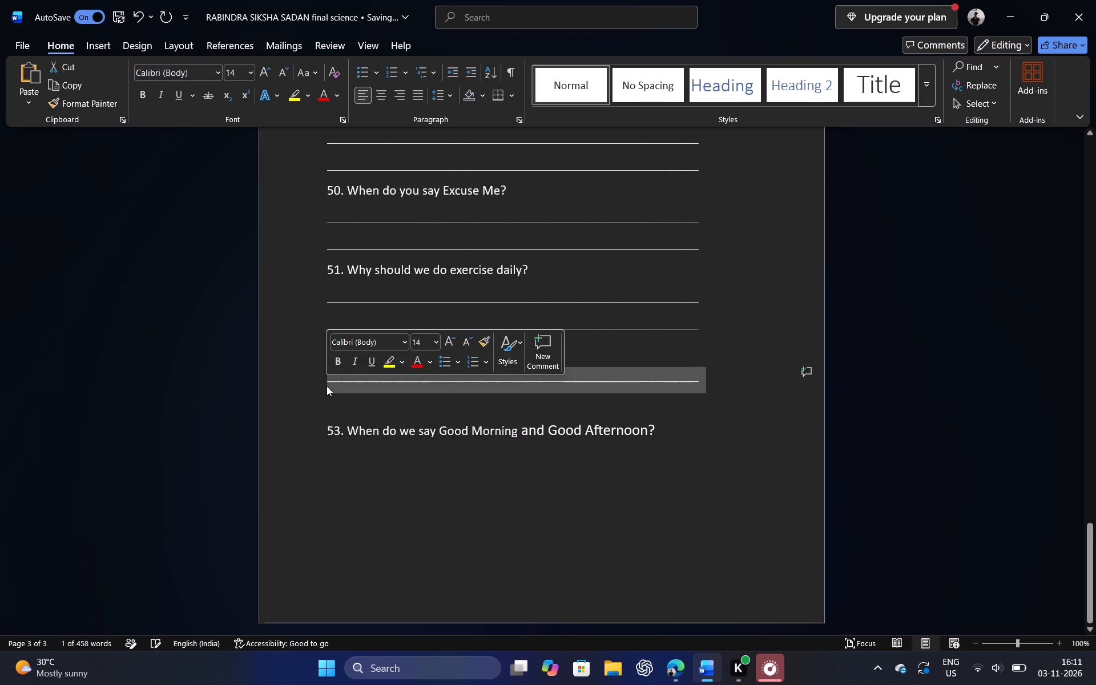
key(ctrl+c)
click(349, 402)
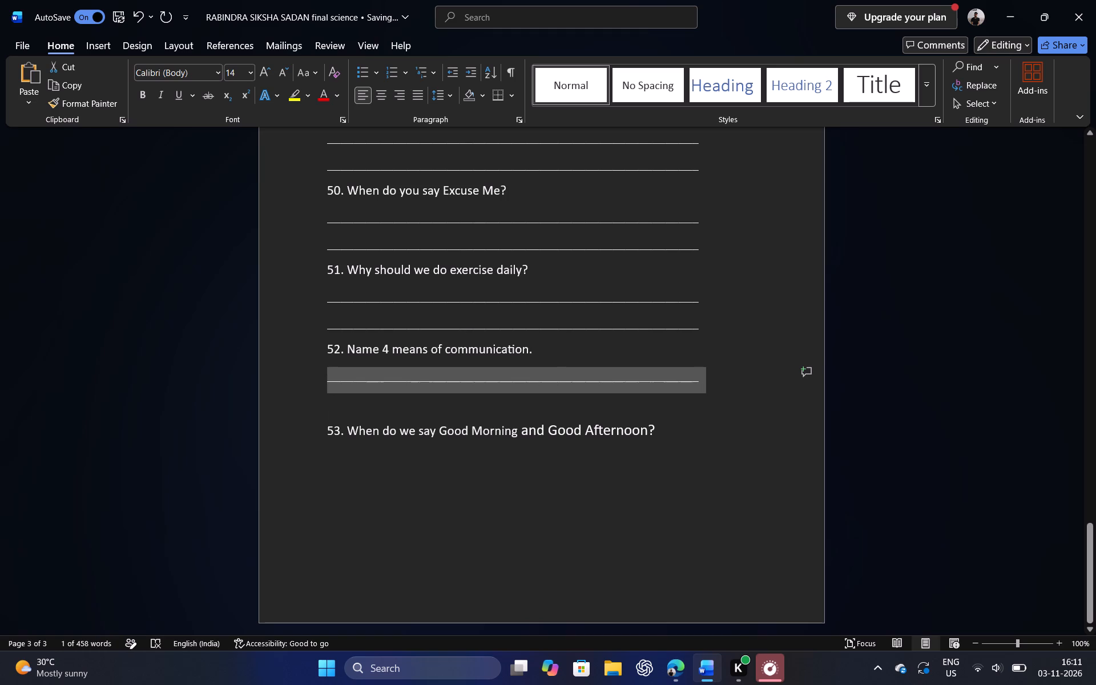
key(ctrl+v)
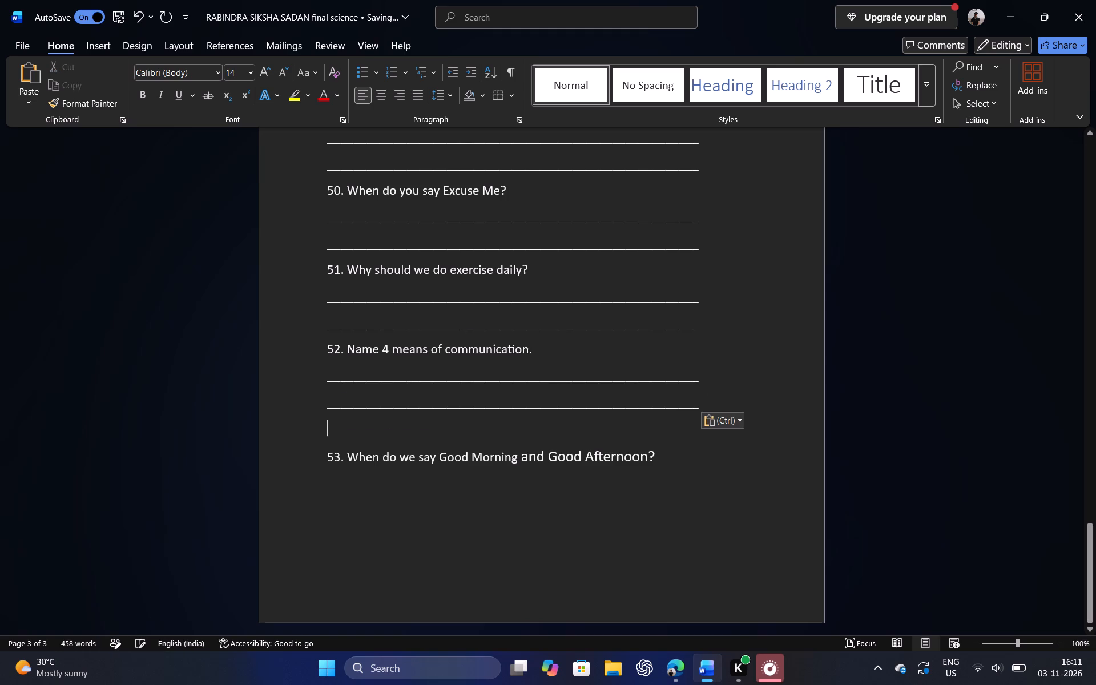
key(BackSpace)
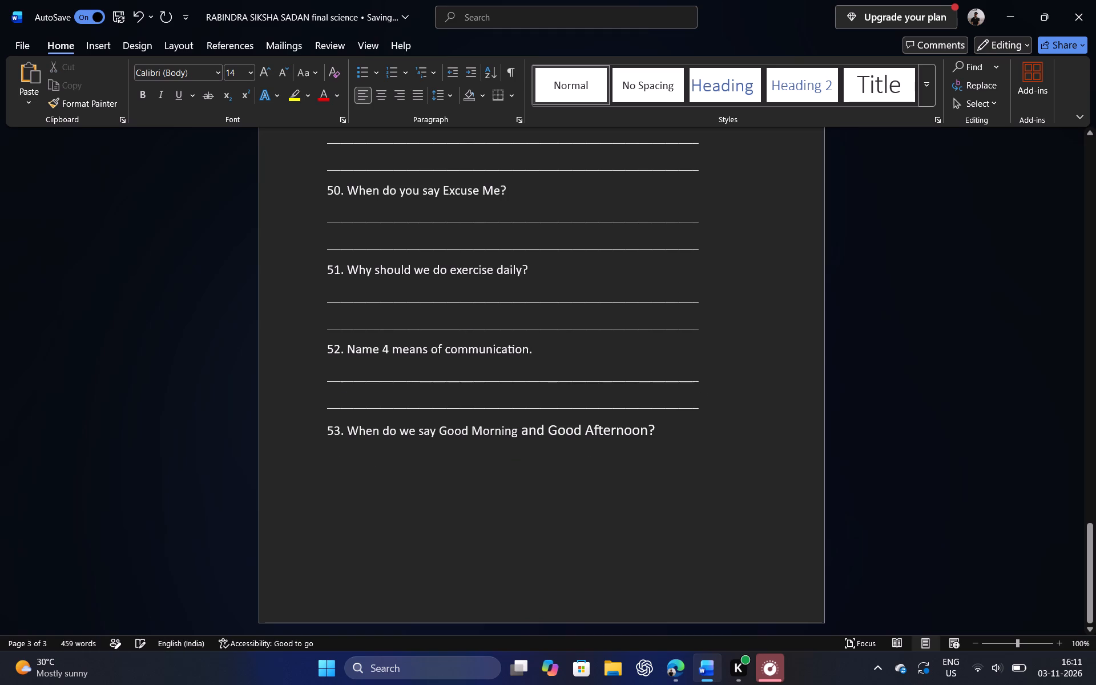
Paste two copies of the same blank answer line under question 53, "When do we say Good Morning and Good Afternoon?".
click(346, 454)
click(360, 465)
key(Down)
key(Right)
key(Right)
key(Right)
key(Right)
key(Right)
key(Right)
key(Right)
key(Right)
key(Right)
key(Right)
key(Right)
key(Right)
key(Right)
key(Right)
key(Right)
key(Right)
key(Right)
key(Right)
key(Right)
key(Right)
key(Return)
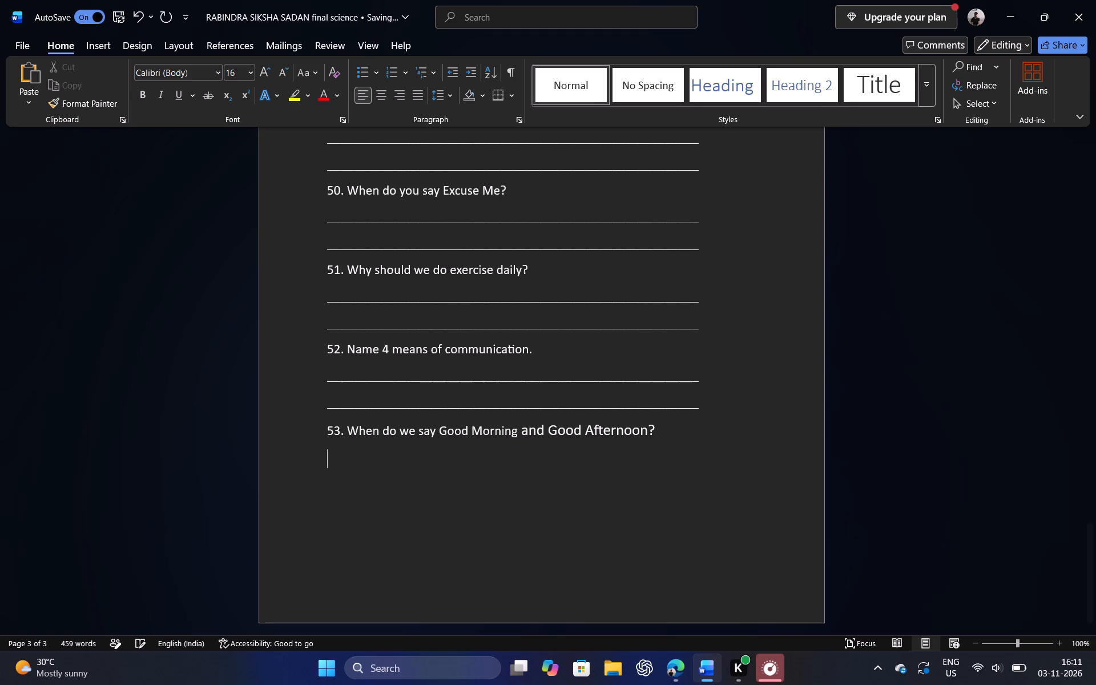
key(ctrl+v)
key(ctrl+v)
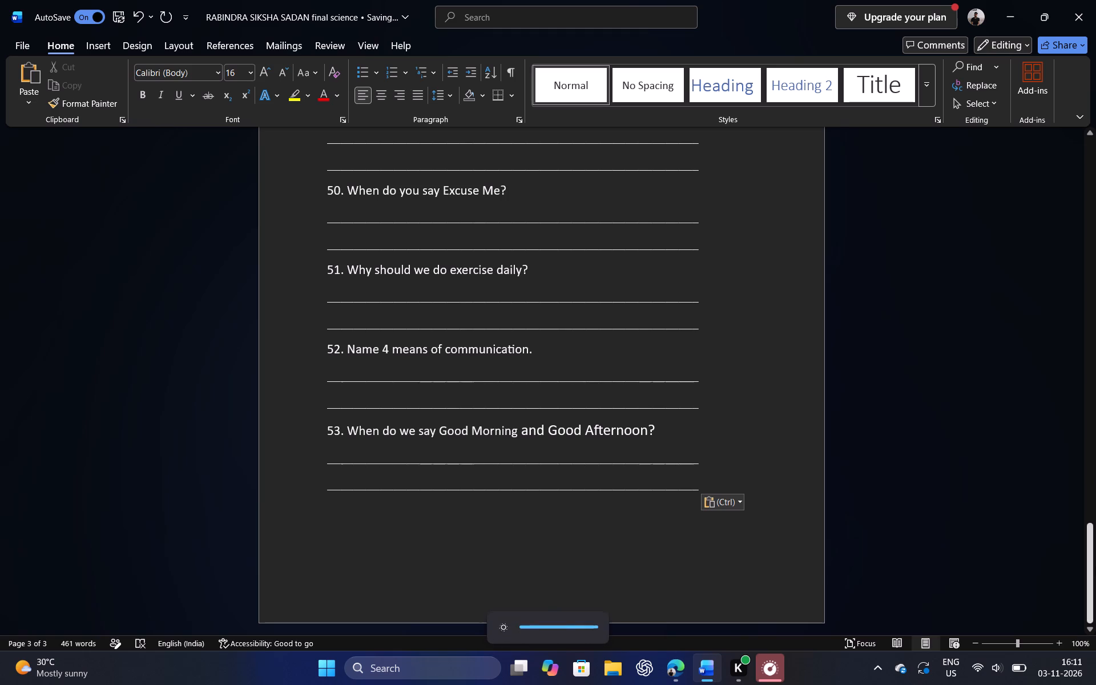
Review the whole exam paper from the header through question 53, checking the text size, blanks and answer lines.
drag(1092, 547, 1091, 509)
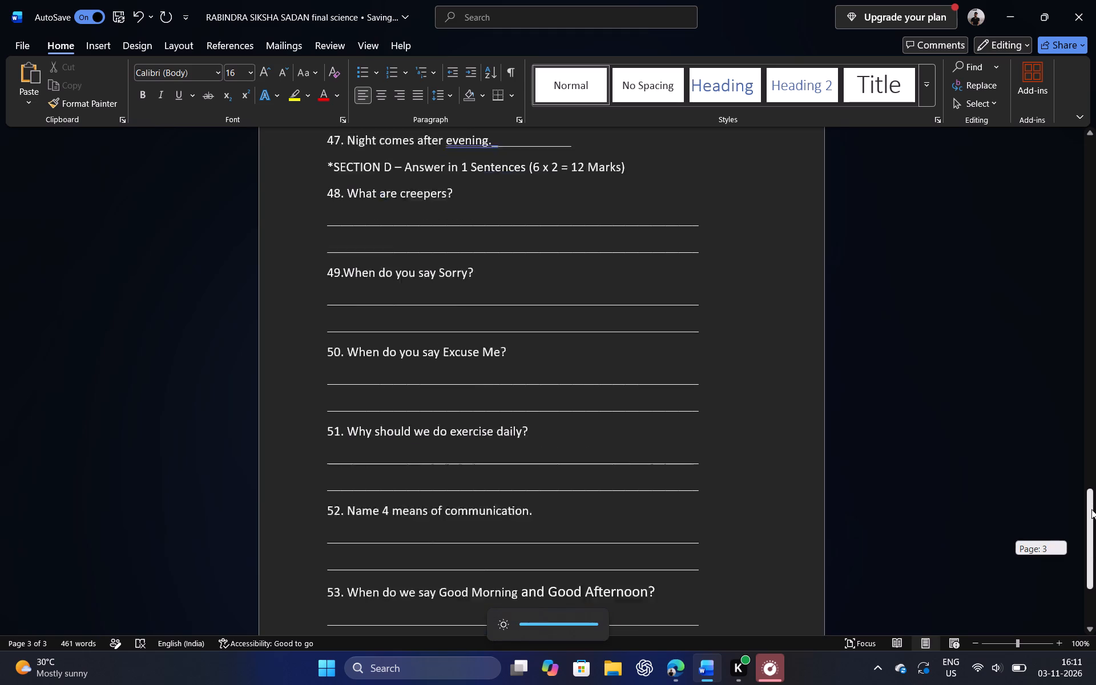
drag(1091, 509, 1089, 170)
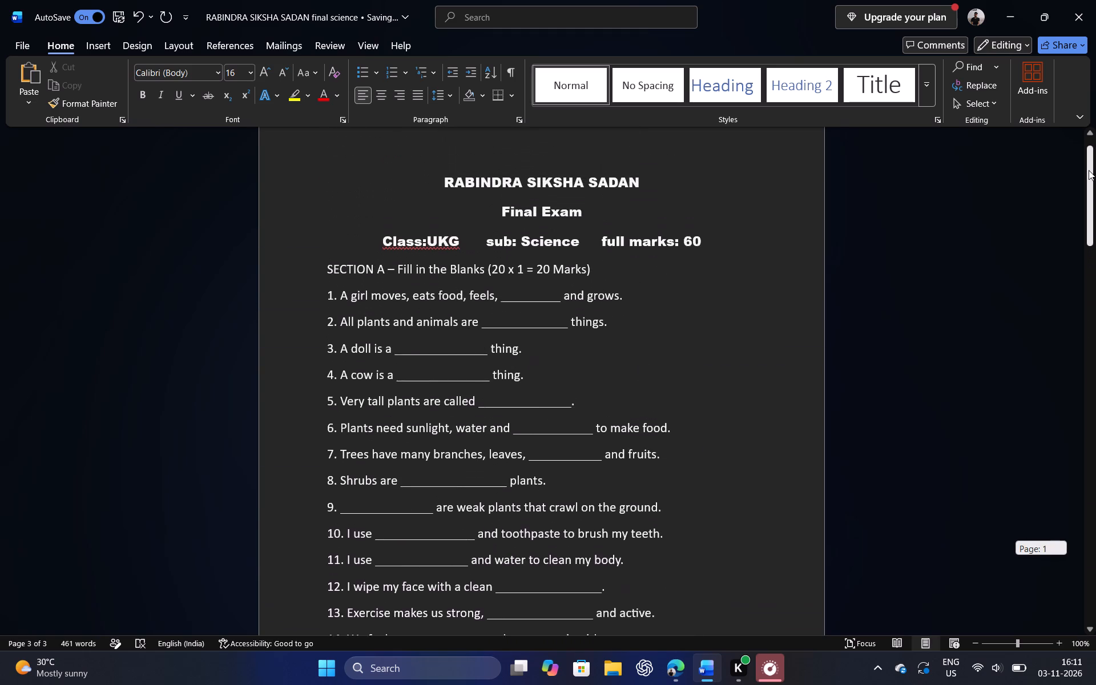
drag(1089, 170, 1086, 158)
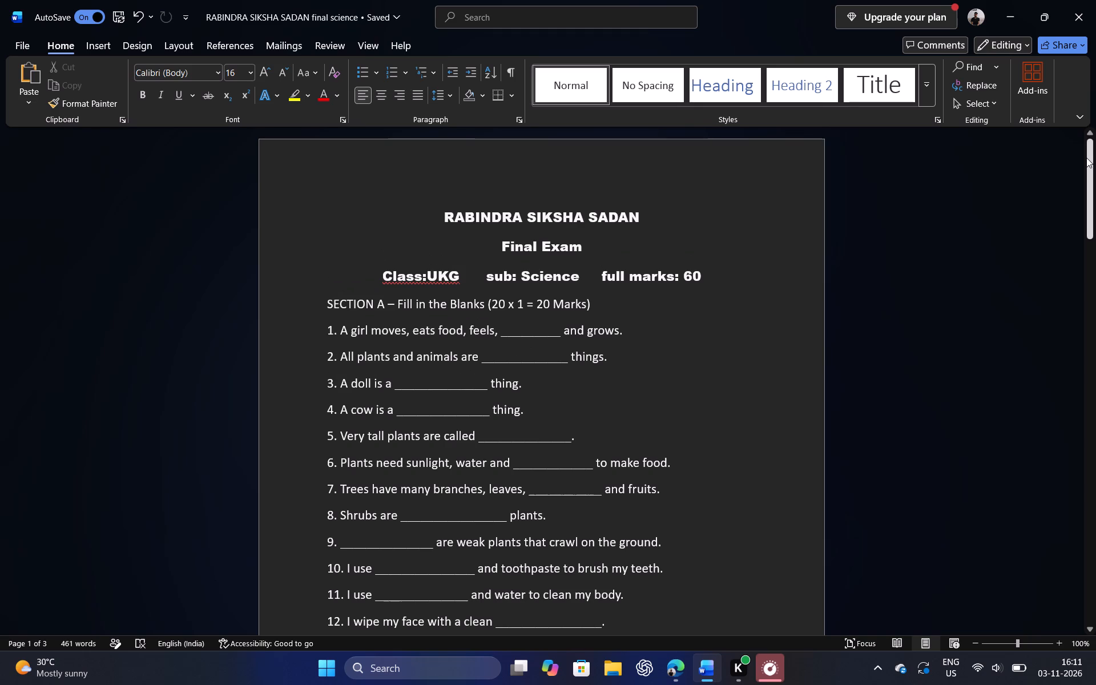
key(Down)
key(Down)
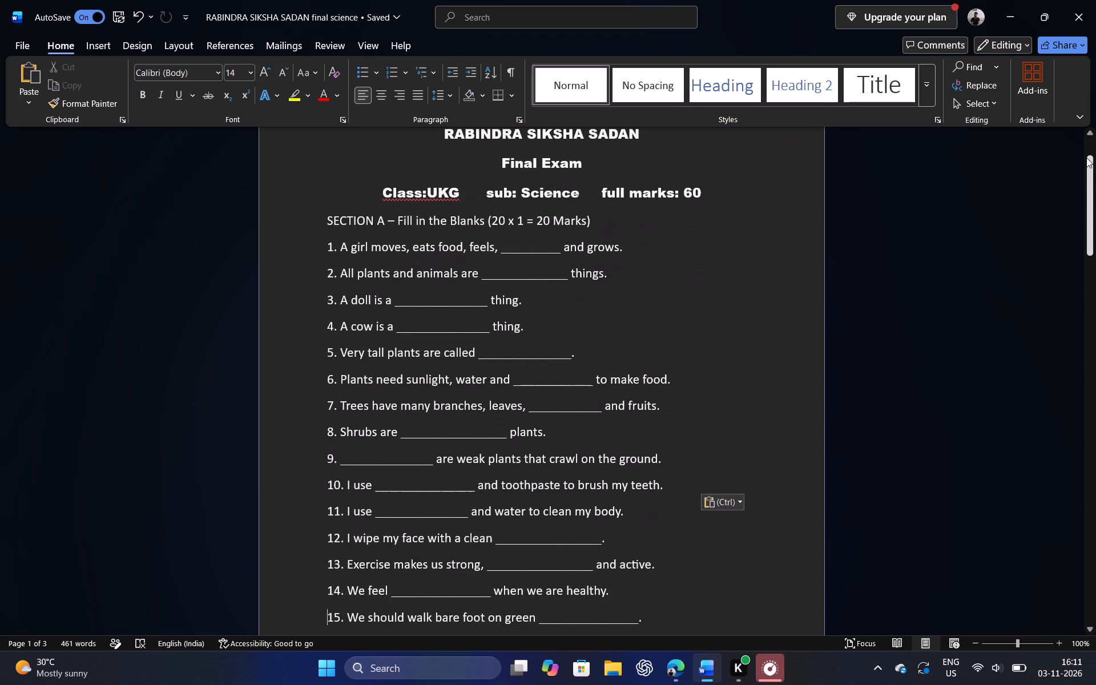
key(Up)
key(Up)
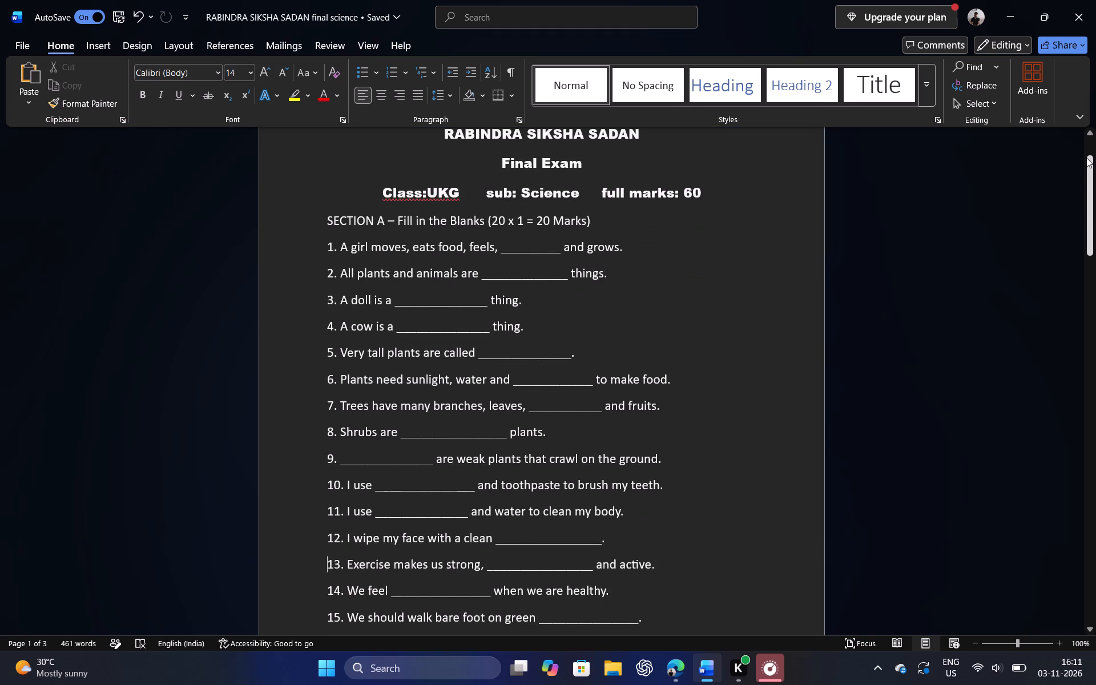
key(Down)
key(Down)
key(Down)
key(Down)
key(Down)
key(Down)
key(Down)
key(Down)
key(Down)
key(Down)
key(Down)
key(Down)
key(Down)
key(Down)
key(Down)
key(Down)
key(Down)
key(Down)
key(Down)
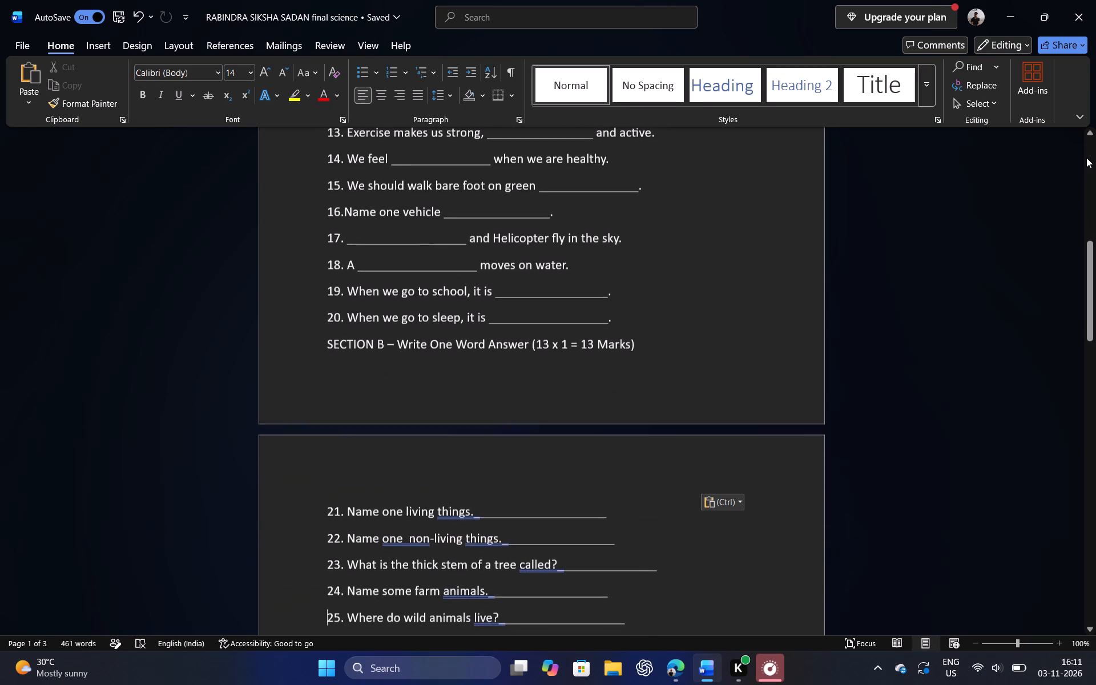
key(Down)
key(Down)
key(Down)
key(Down)
key(Down)
key(Down)
key(Down)
key(Down)
key(Down)
key(Down)
key(Down)
key(Down)
key(Down)
key(Down)
key(Down)
key(Down)
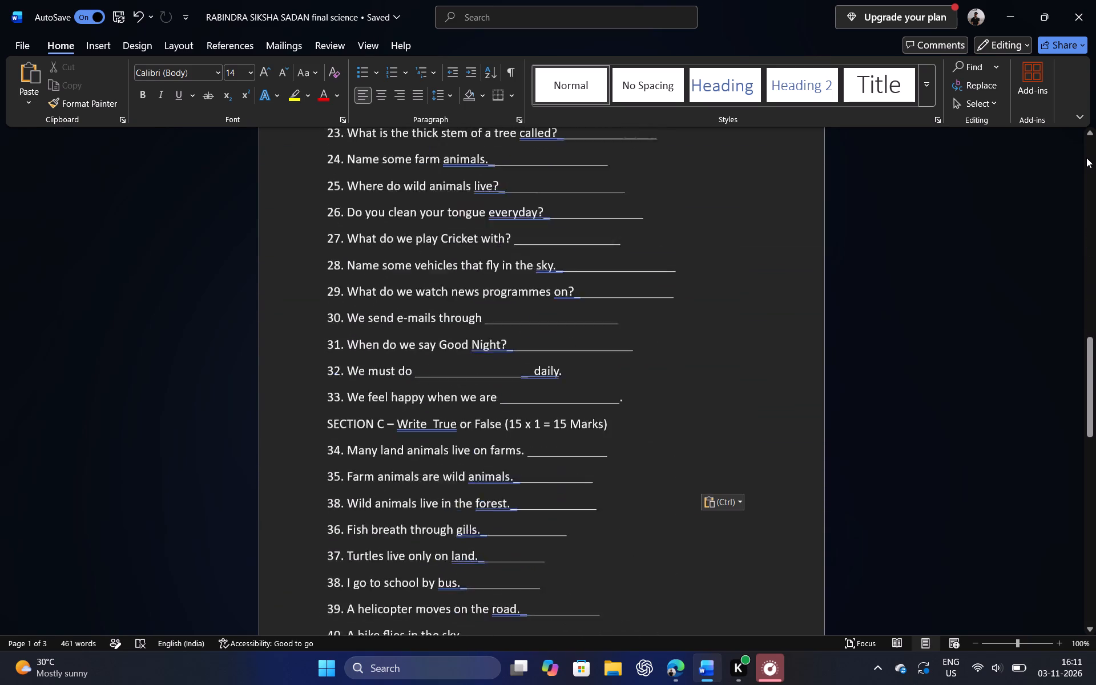
key(Down)
key(Down)
key(Down)
key(Down)
key(Down)
key(Down)
key(Down)
key(Down)
key(Down)
key(Down)
key(Down)
key(Down)
key(Down)
key(Down)
key(Down)
key(Down)
key(Down)
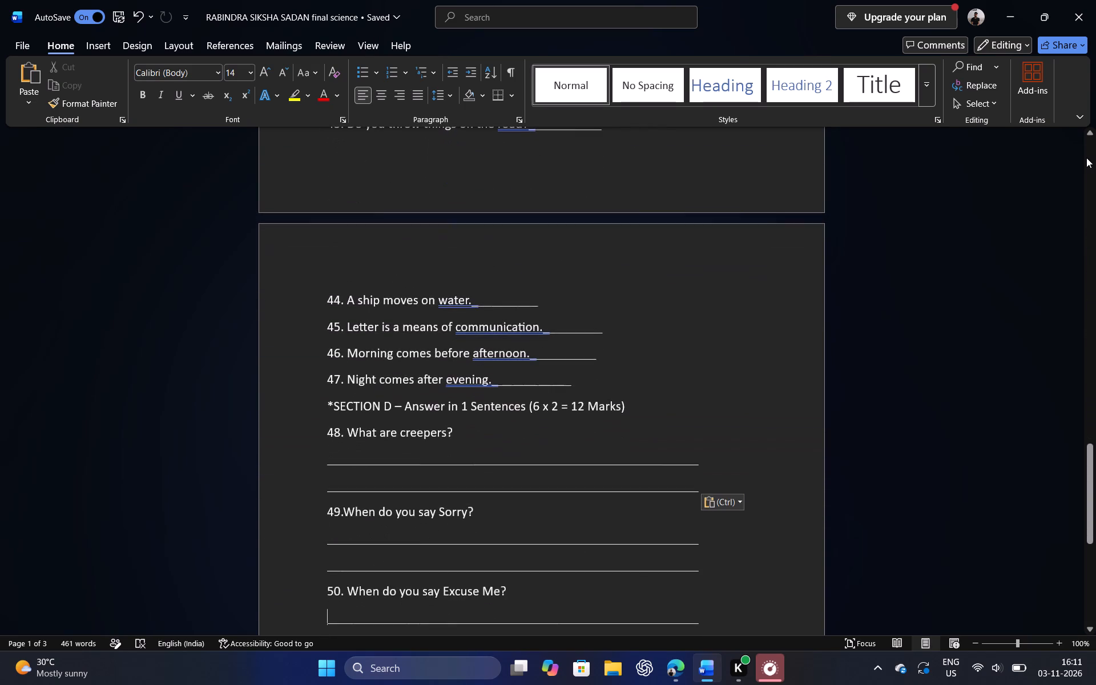
key(Down)
key(Down)
key(Down)
key(Down)
key(Down)
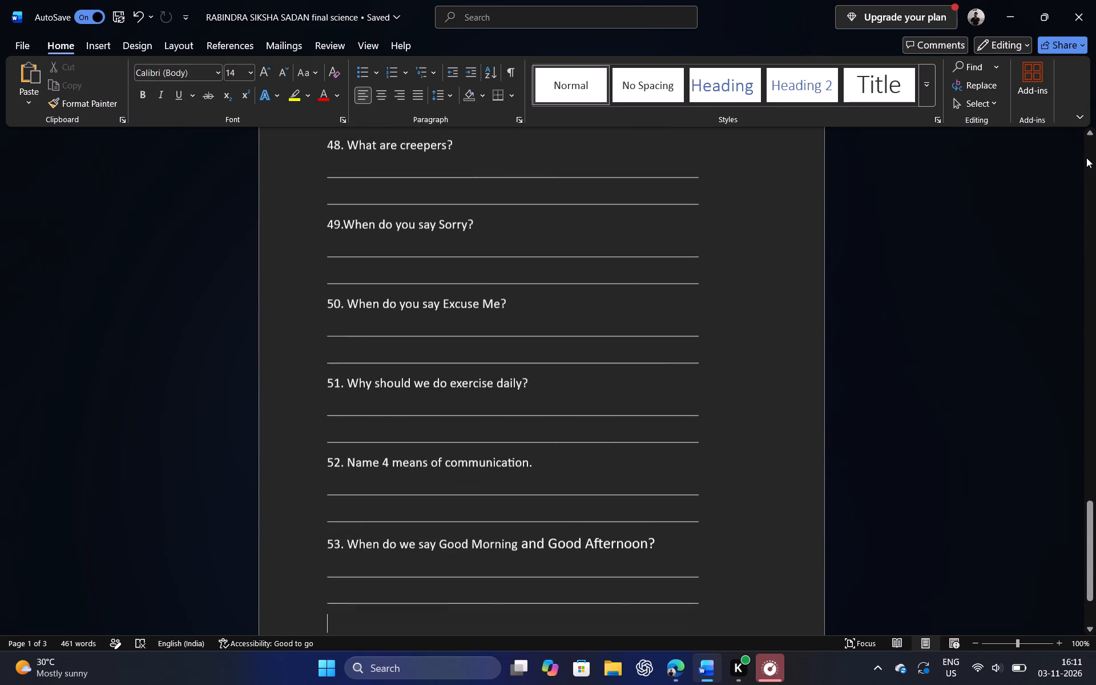
key(Down)
key(Down)
key(Down)
key(Down)
key(Down)
key(Down)
key(Down)
key(Down)
key(Down)
key(Down)
key(Down)
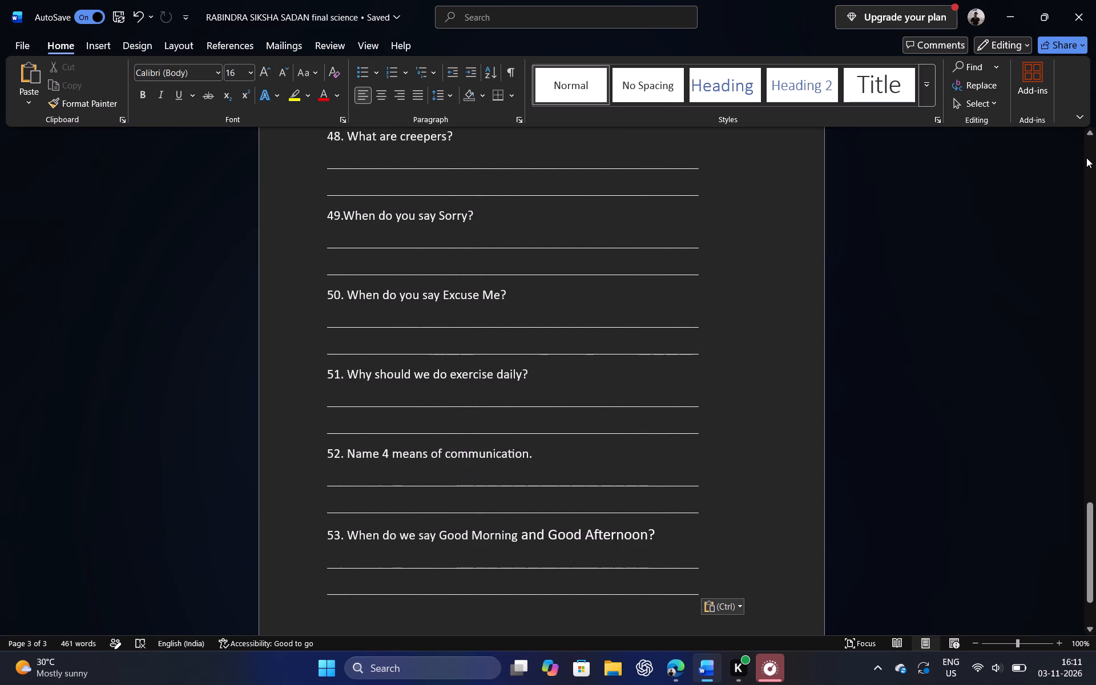
key(Up)
key(Up)
key(Up)
key(Up)
key(Up)
key(Up)
key(Up)
key(Up)
key(Up)
key(Up)
key(Up)
key(Up)
key(Up)
key(Up)
key(Up)
key(Up)
key(Up)
key(Up)
key(Up)
key(Up)
key(Up)
key(Up)
key(Up)
key(Up)
key(Up)
key(Up)
key(Up)
key(Up)
key(Up)
key(Up)
key(Up)
key(Up)
key(Up)
key(Up)
key(Up)
key(Up)
key(Up)
key(Up)
key(Up)
key(Up)
key(Up)
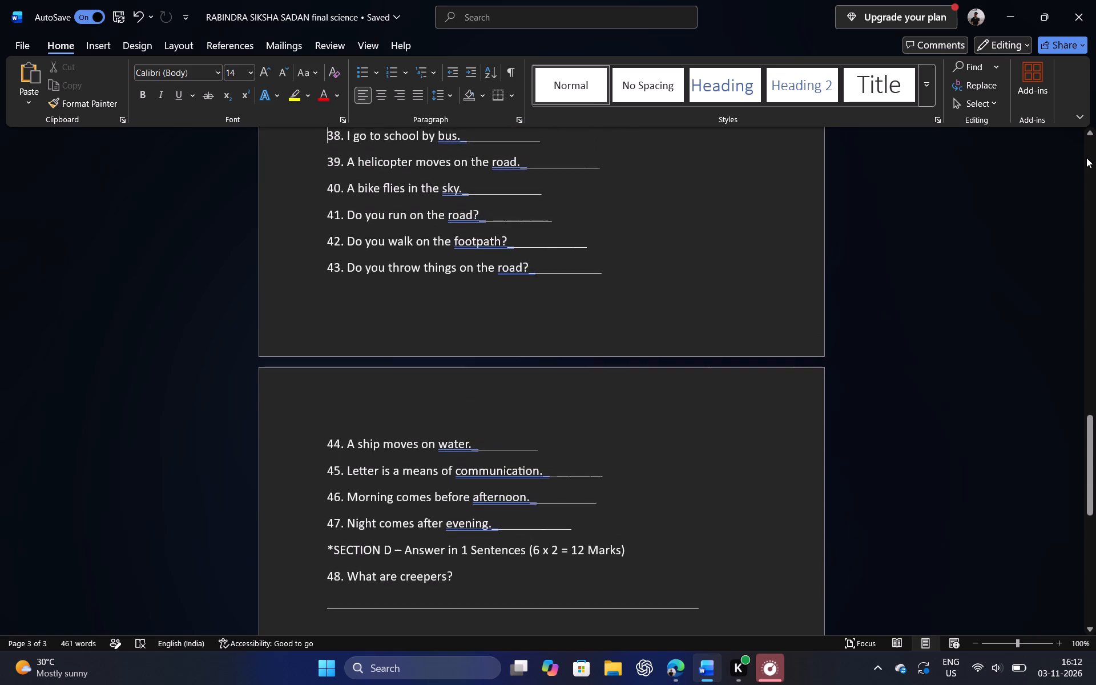
key(Up)
key(Up)
key(Up)
key(Up)
key(Up)
key(Up)
key(Up)
key(Up)
key(Up)
key(Up)
key(Up)
key(Up)
key(Up)
key(Up)
key(Up)
key(Up)
key(Up)
key(Up)
key(Up)
key(Up)
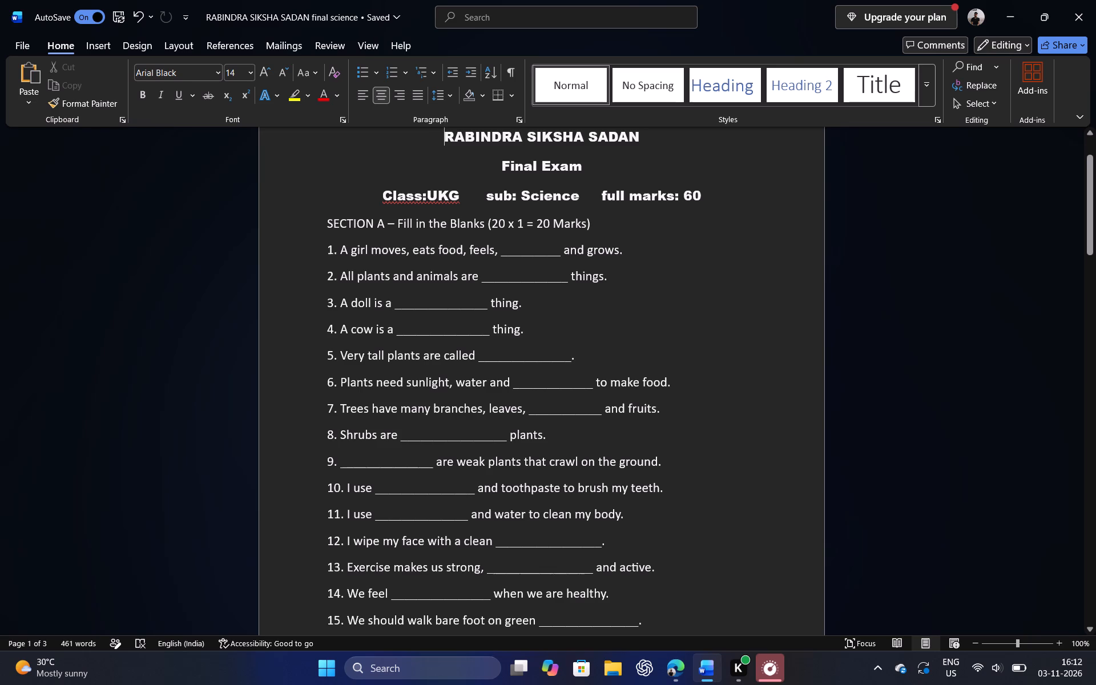
Lengthen the blank in question 1 by 15 underscores so it starts directly after the comma in "feels," without a gap.
click(496, 256)
text(---)
key(BackSpace)
key(BackSpace)
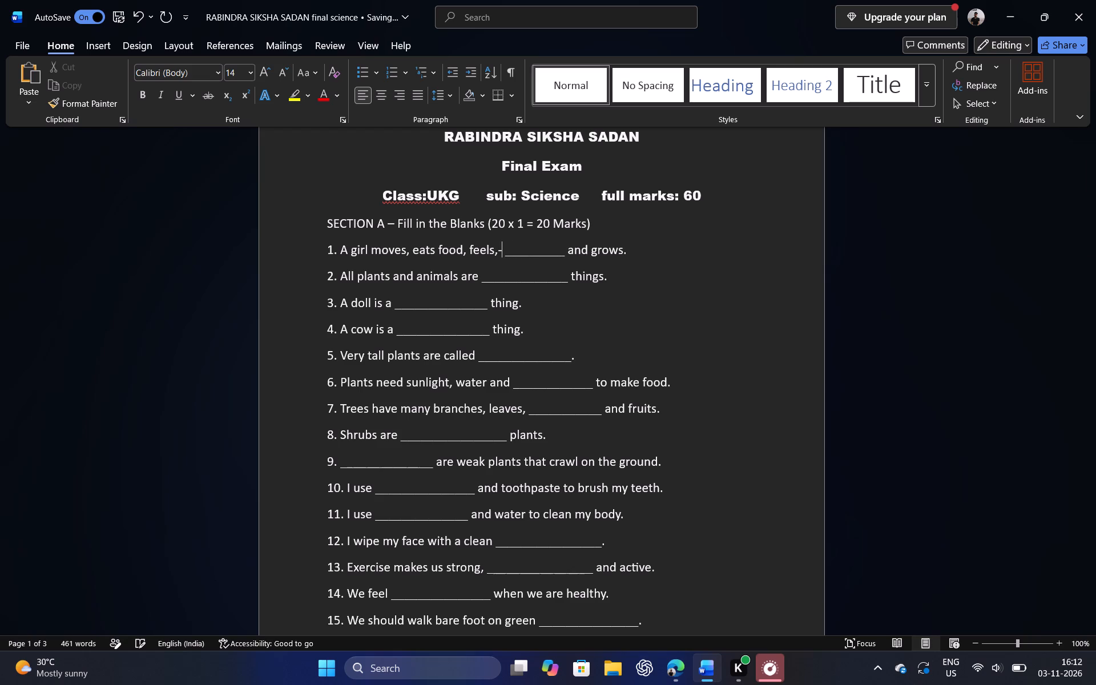
key(BackSpace)
key(shift+underscore)
key(shift+Down)
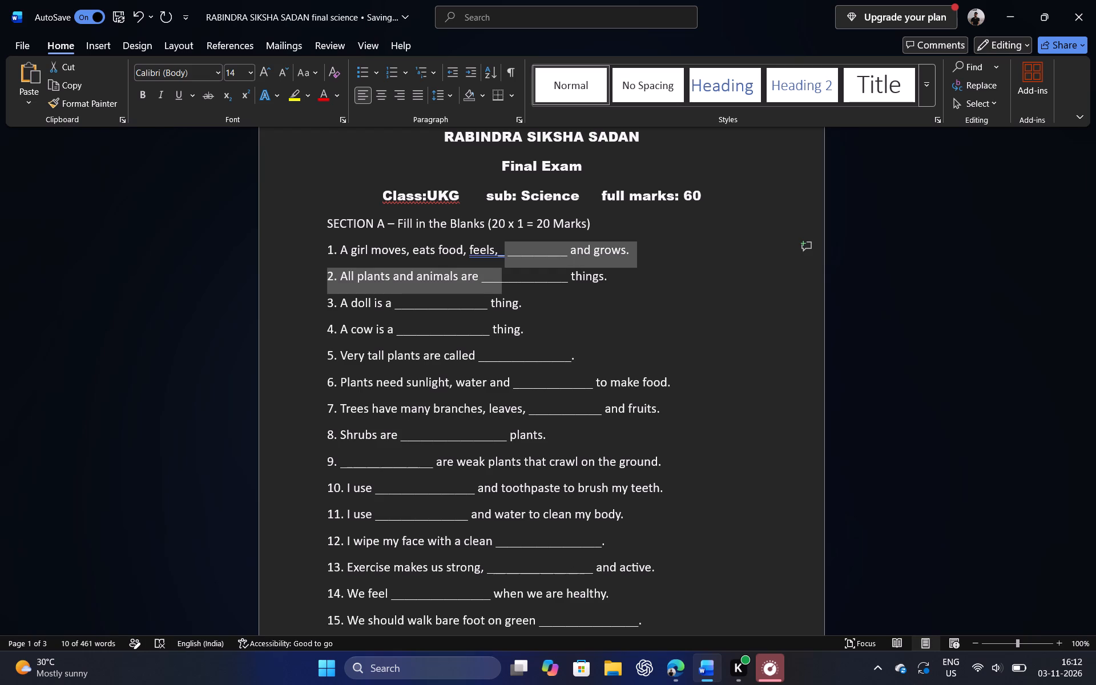
click(543, 248)
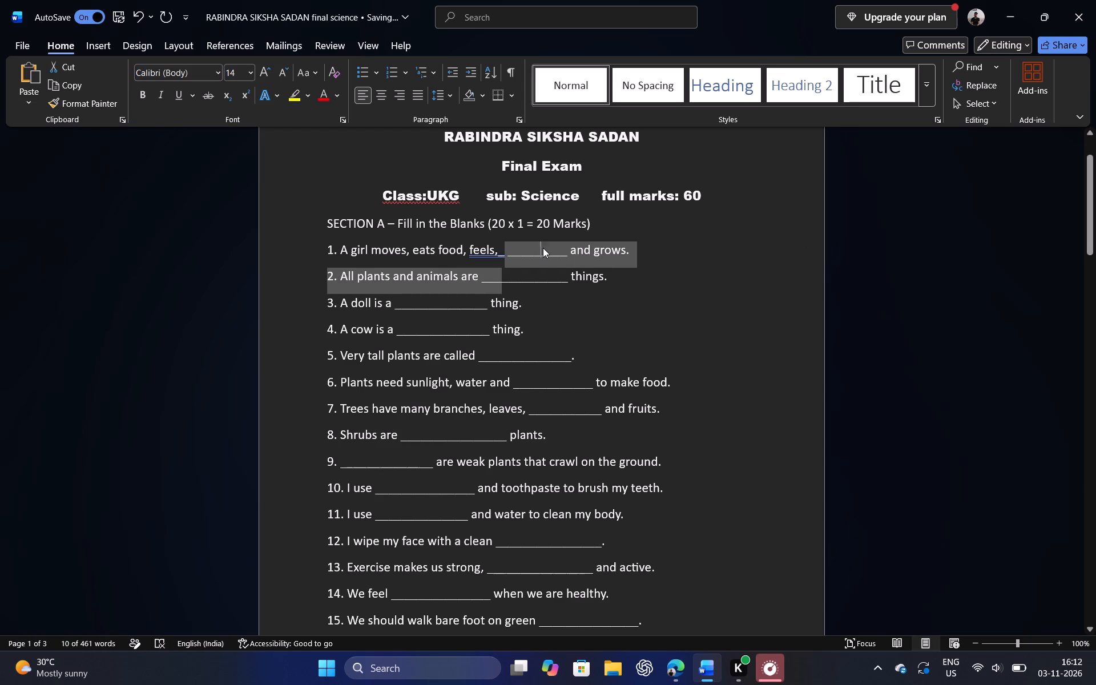
click(507, 253)
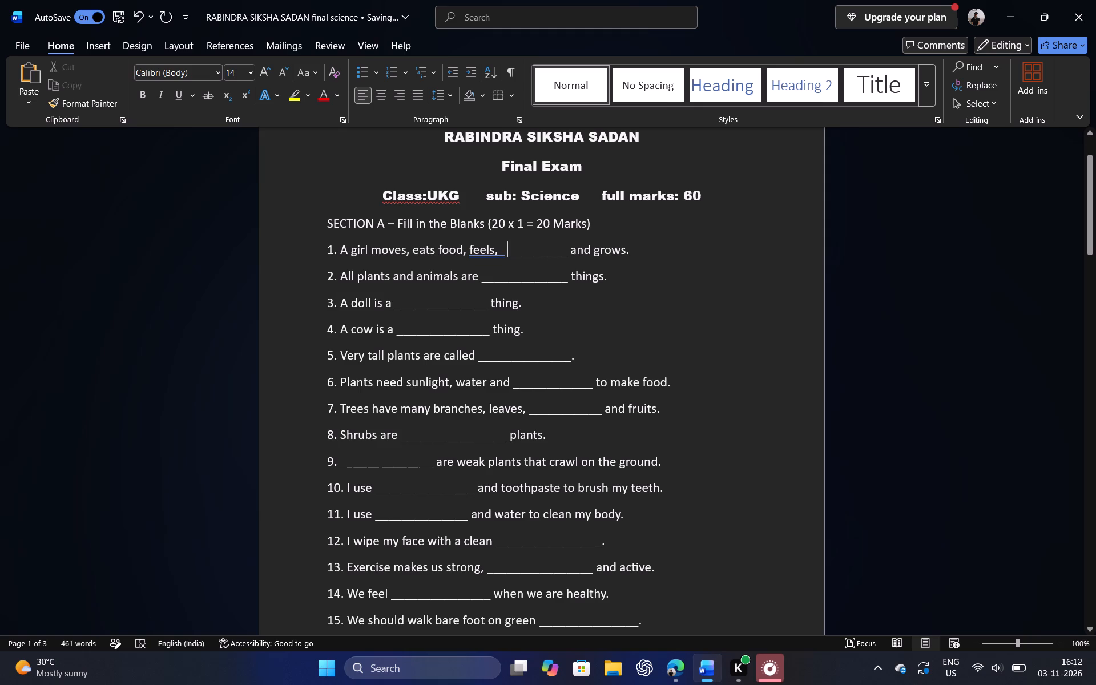
key(BackSpace)
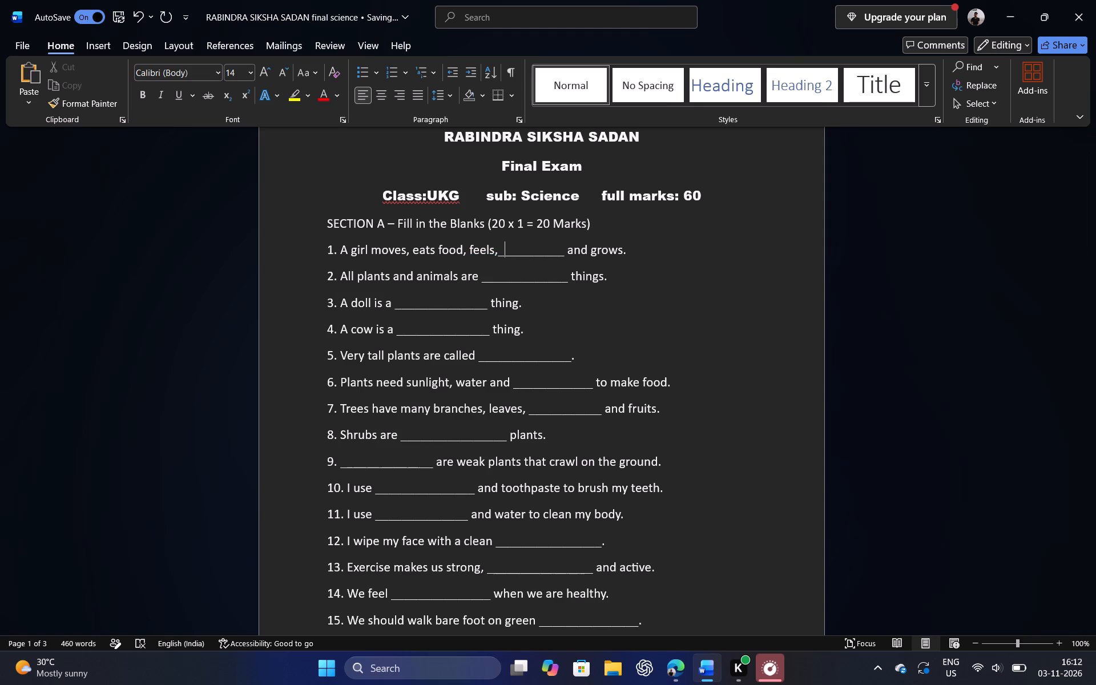
text(______________)
Lengthen the blank in question 2, "All plants and animals are", by 12 underscores before the word "things".
key(Down)
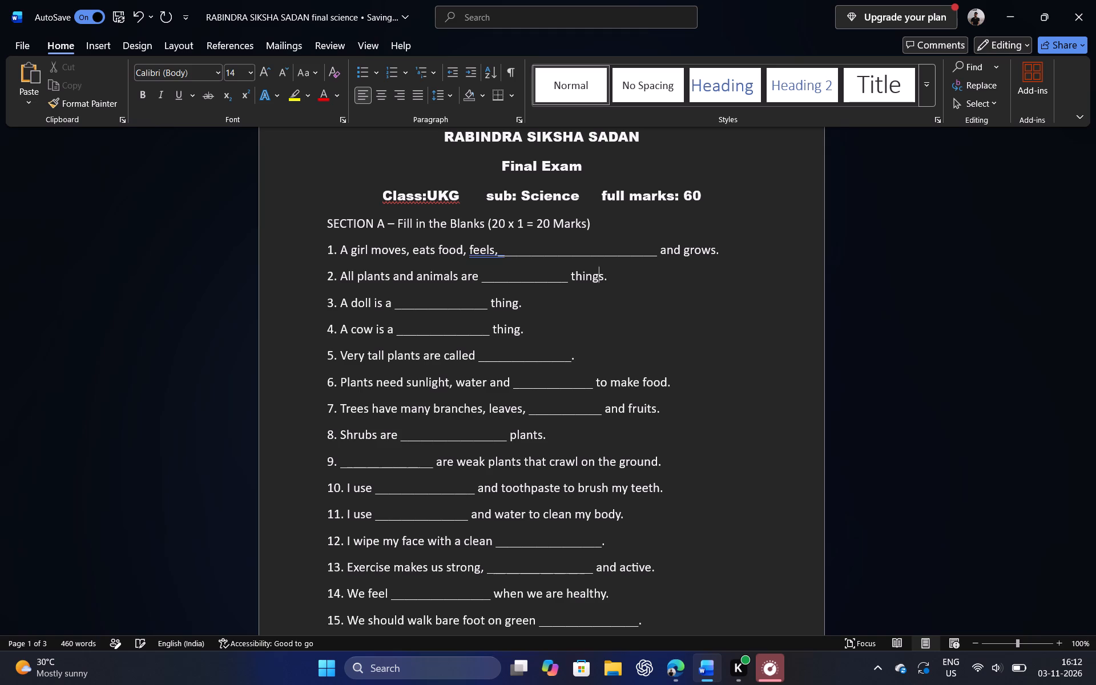
key(Left)
key(Left)
key(Left)
key(Left)
key(Left)
key(Left)
text(____________)
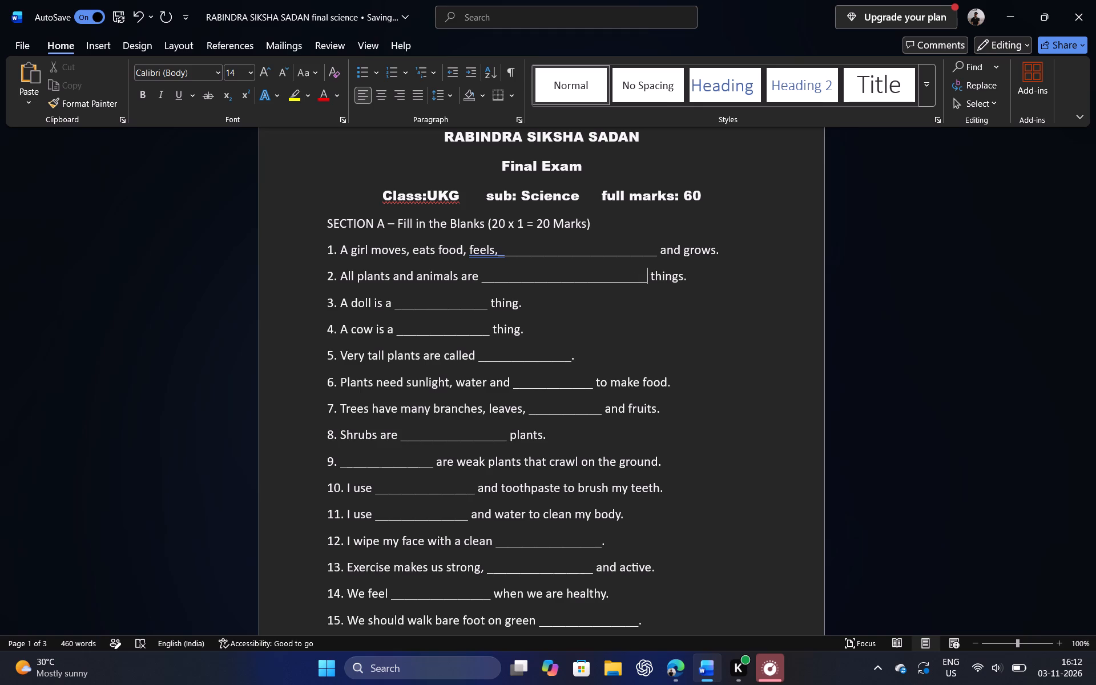
Lengthen the blank in question 4, "A cow is a", by 13 underscores before the word "thing".
key(Down)
key(Down)
key(Left)
key(Left)
key(Left)
key(Left)
key(Left)
key(Left)
key(Left)
key(Left)
key(Left)
key(Left)
key(Left)
key(Left)
key(Left)
key(Left)
key(Left)
key(Left)
key(Left)
key(Left)
key(Left)
key(Left)
key(Left)
text(__)
key(shift+underscore)
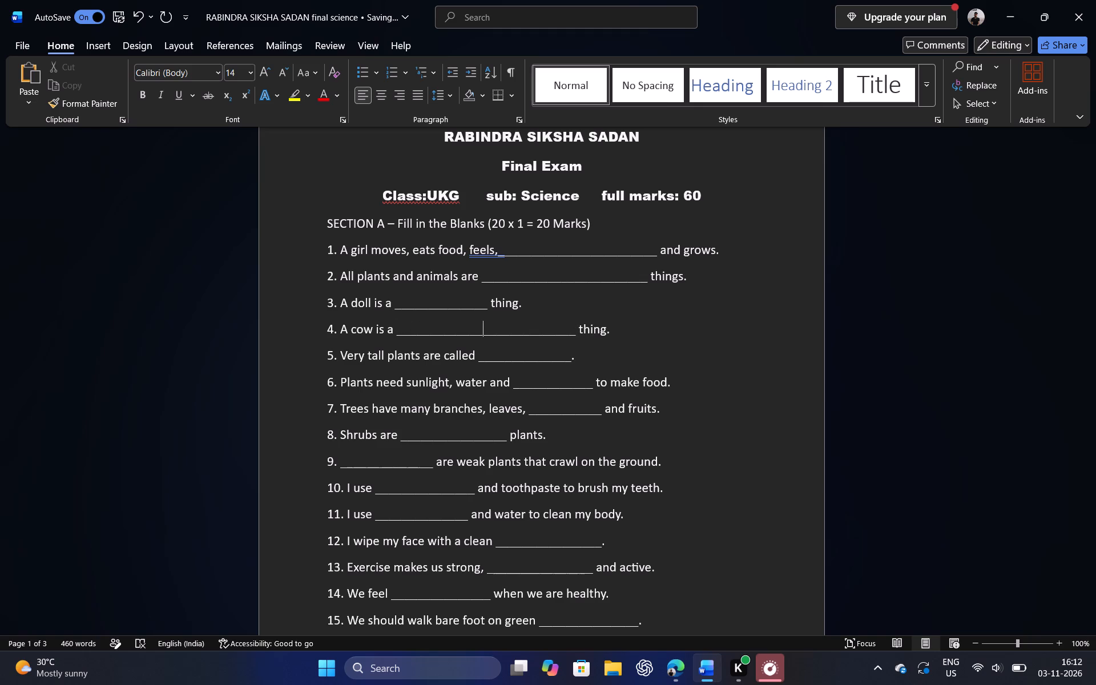
Lengthen the blank in question 3, "A doll is a", by 13 underscores before the word "thing".
key(Up)
key(shift+underscore)
key(shift+underscore)
key(shift+underscore)
key(shift+underscore)
key(shift+underscore)
key(shift+underscore)
key(shift+underscore)
key(shift+underscore)
key(shift+underscore)
key(shift+underscore)
key(shift+underscore)
text(__)
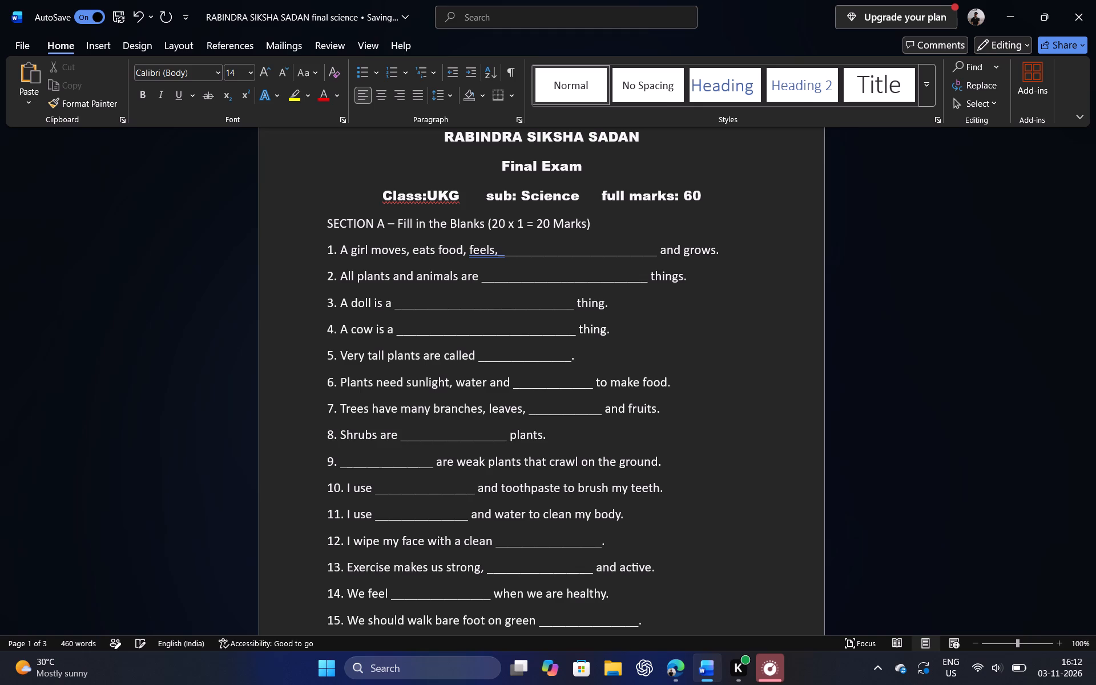
Lengthen the blank in question 5, "Very tall plants are called", by 14 underscores before the full stop.
key(Down)
key(Down)
key(Down)
key(Up)
key(Left)
key(Left)
key(shift+underscore)
key(shift+underscore)
key(shift+underscore)
key(shift+underscore)
key(shift+underscore)
key(shift+underscore)
key(shift+underscore)
key(shift+underscore)
key(shift+underscore)
key(shift+underscore)
key(shift+underscore)
key(shift+underscore)
key(shift+underscore)
key(shift+underscore)
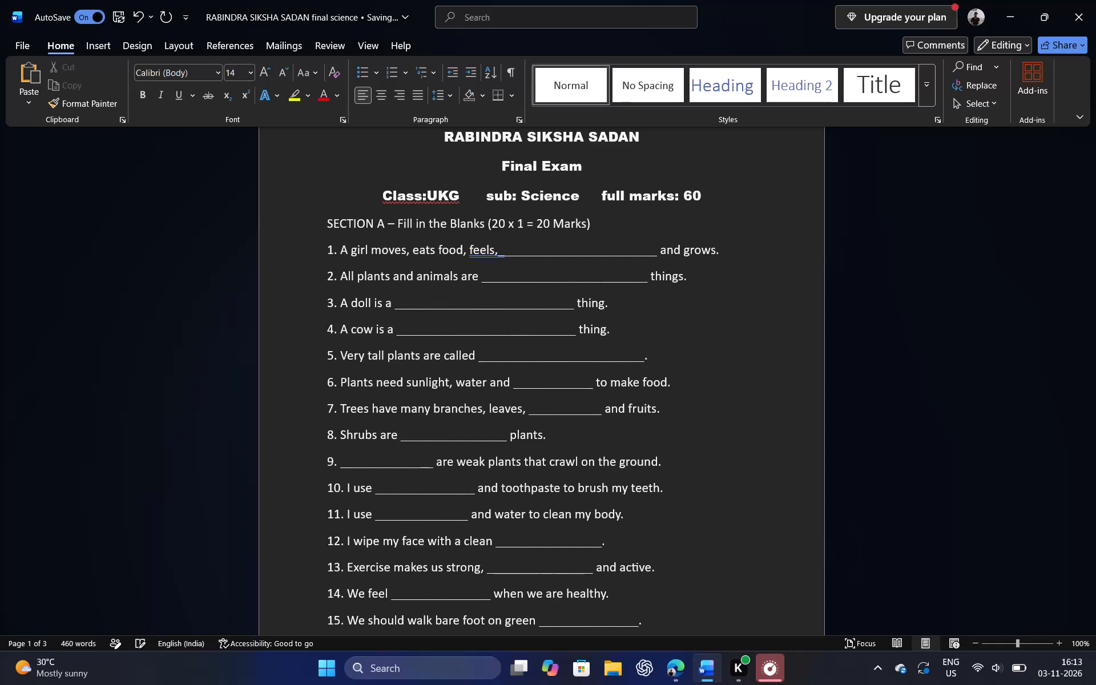
Lengthen the blank in question 6, "Plants need sunlight, water and", by 10 underscores, leaving no stray hyphen in the line.
key(Down)
key(Left)
key(Left)
key(Left)
key(Left)
key(Left)
key(Left)
key(Left)
key(Left)
key(Left)
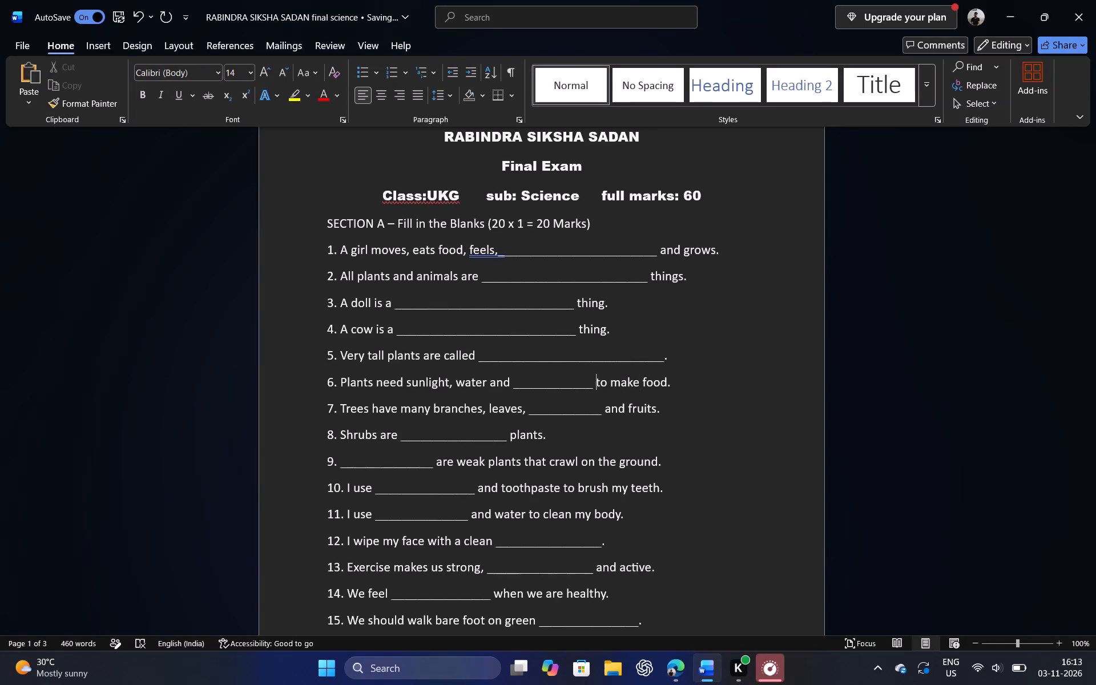
key(Left)
key(Left)
key(Left)
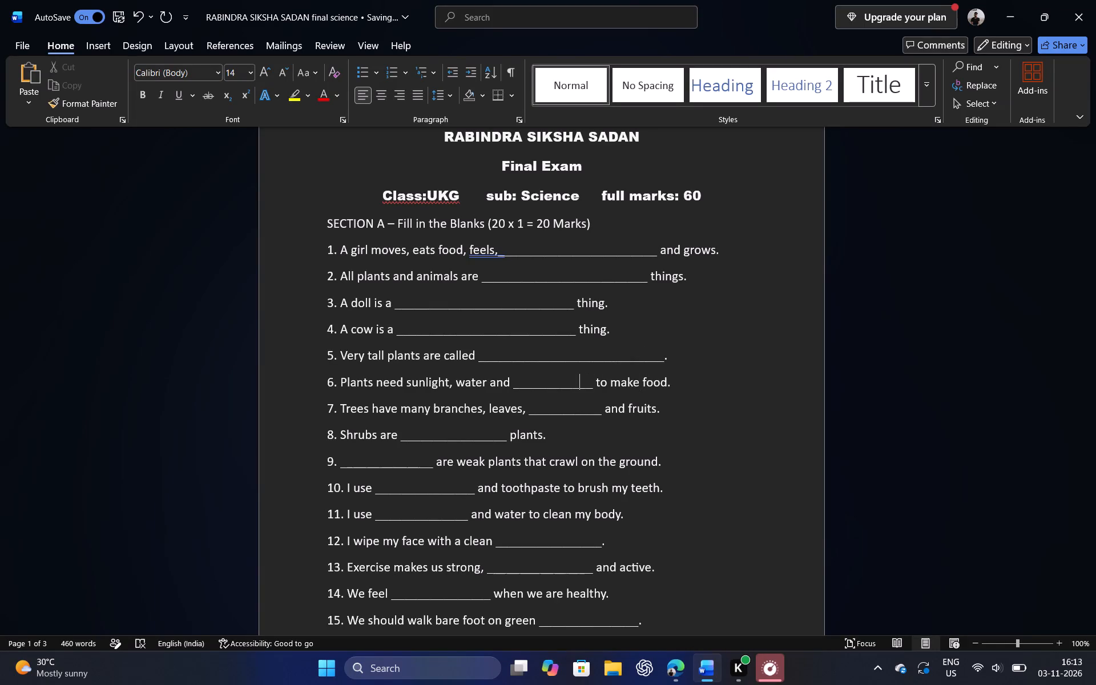
key(shift+underscore)
key(shift+underscore)
key(shift+underscore)
key(shift+underscore)
key(shift+underscore)
key(shift+underscore)
key(shift+underscore)
key(shift+underscore)
key(shift+underscore)
key(shift+underscore)
key(shift+underscore)
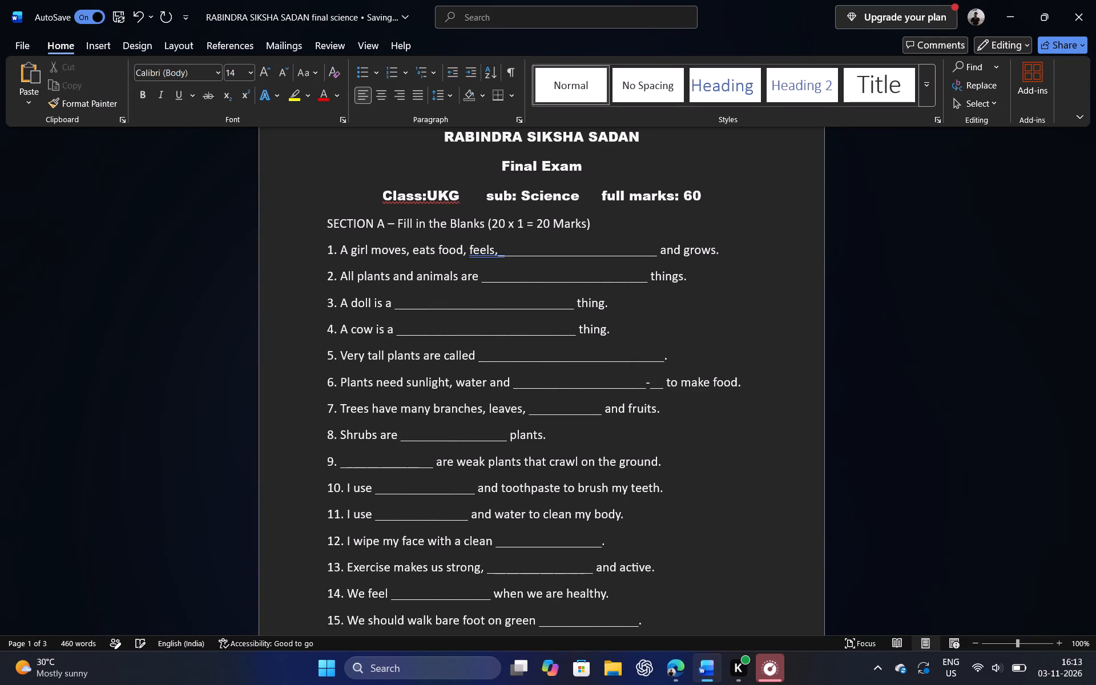
key(BackSpace)
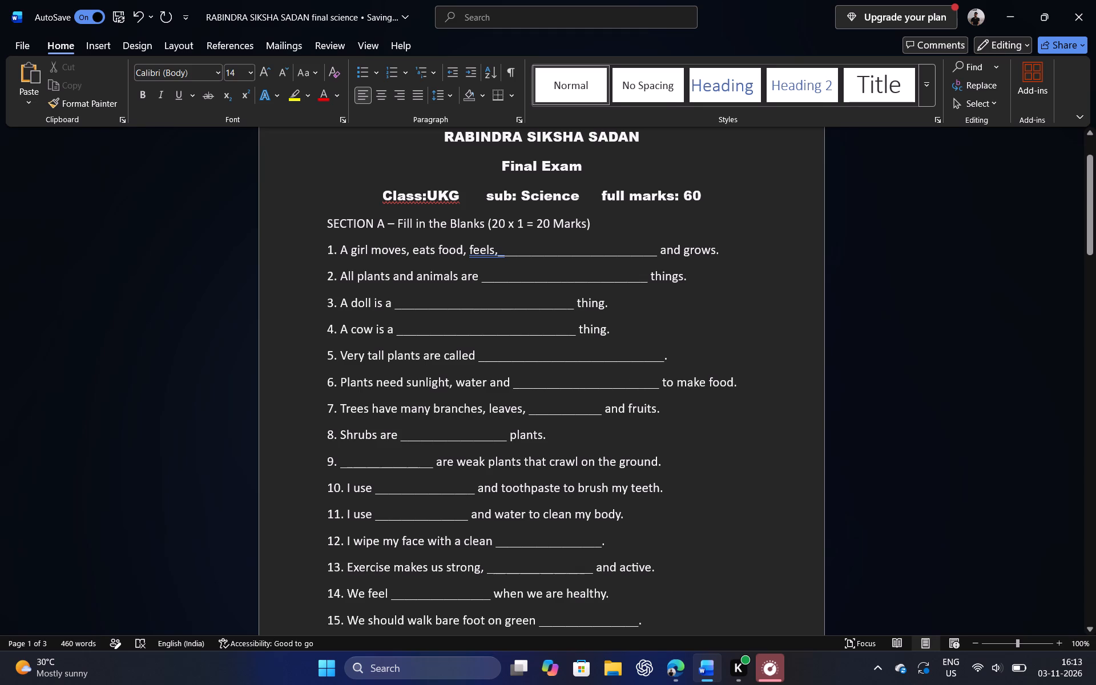
Lengthen the blank in question 7, "Trees have many branches, leaves,", by 9 underscores before "and fruits".
key(Down)
key(Left)
key(Left)
key(Left)
key(Left)
key(Left)
key(Left)
key(Left)
key(Left)
key(Left)
key(Left)
key(Left)
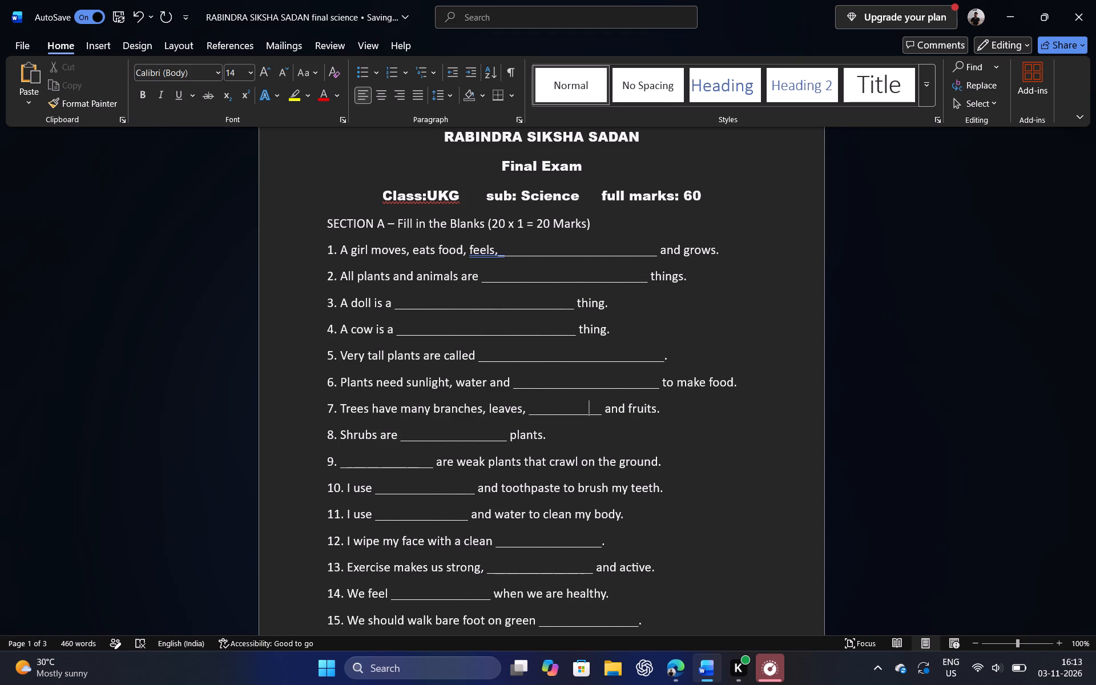
key(Left)
key(Left)
text(_________)
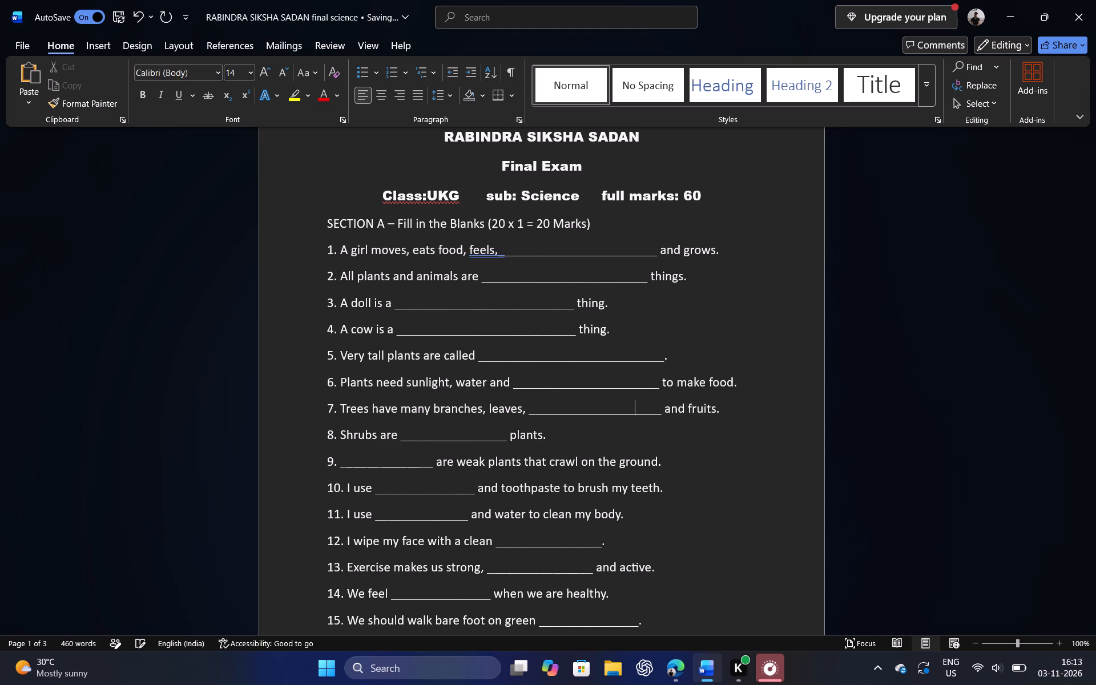
Lengthen the blank in question 8, "Shrubs are", by 9 underscores before the word "plants".
click(457, 444)
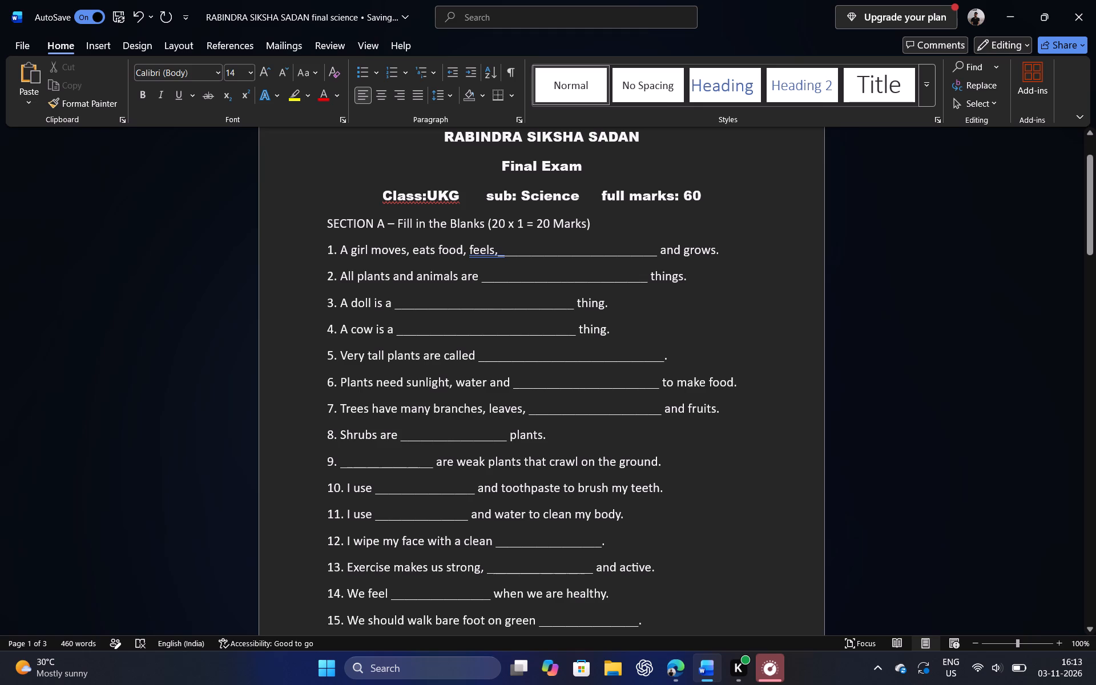
text(_________)
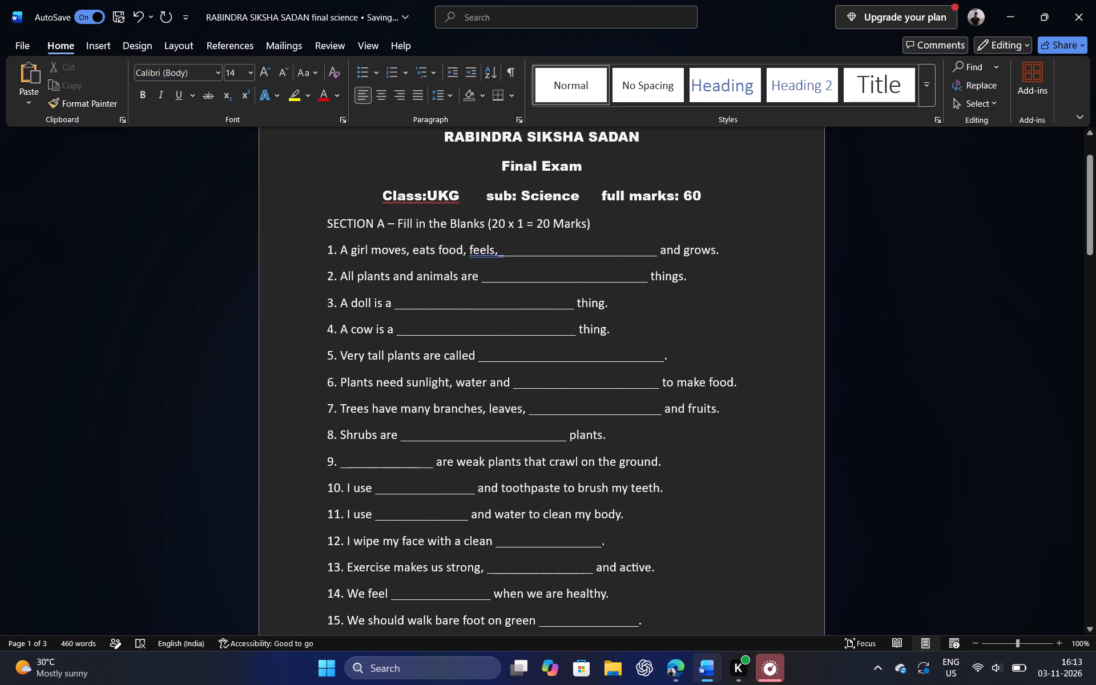
Lengthen the blank at the start of question 9, before "are weak plants that crawl on the ground", by 6 underscores.
click(373, 468)
text(______)
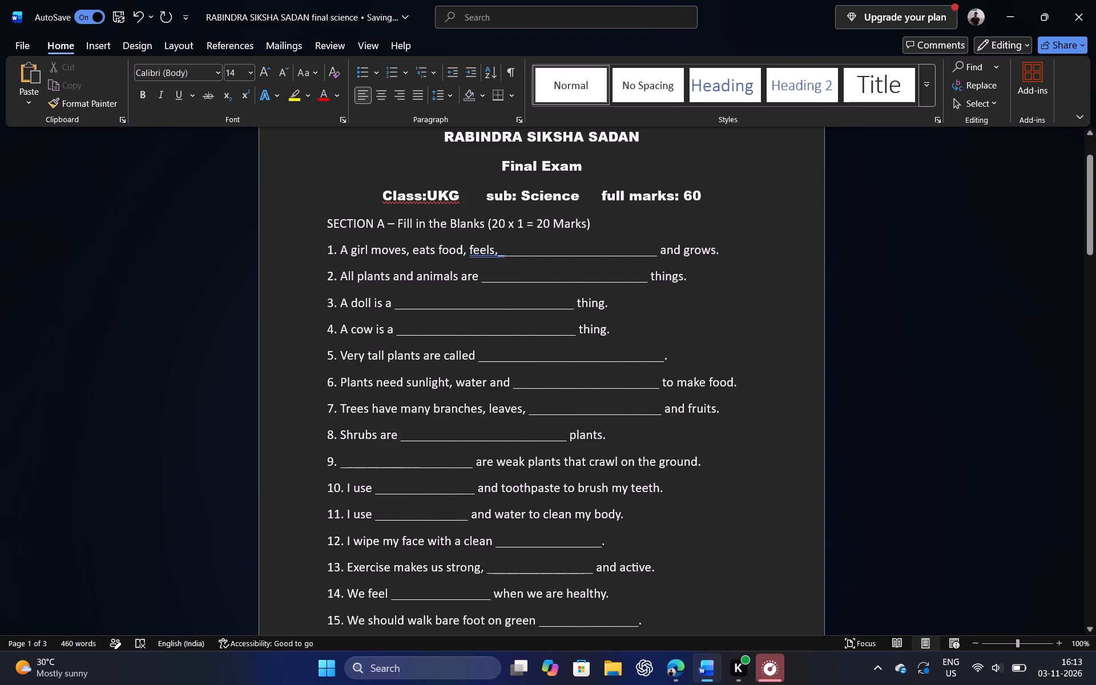
Lengthen the blank in question 10, "I use", by 7 underscores before "and toothpaste to brush my teeth".
key(Down)
text(_______)
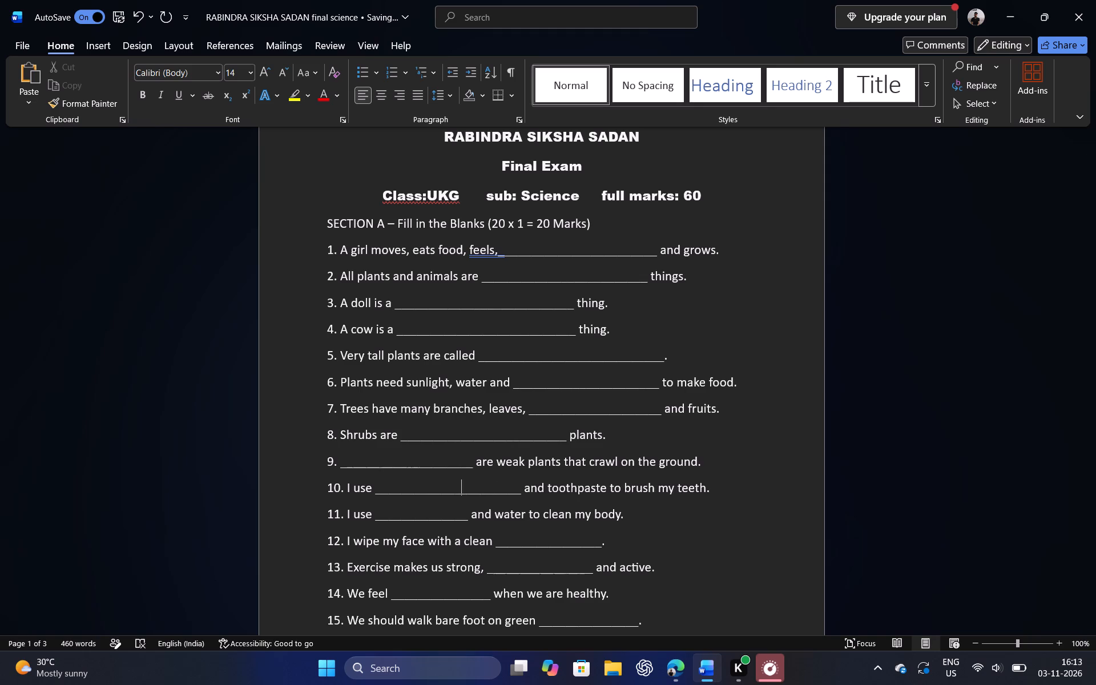
Lengthen the blank in question 11, "I use", by 10 underscores before "and water to clean my body".
key(Down)
key(Left)
key(Left)
text(__)
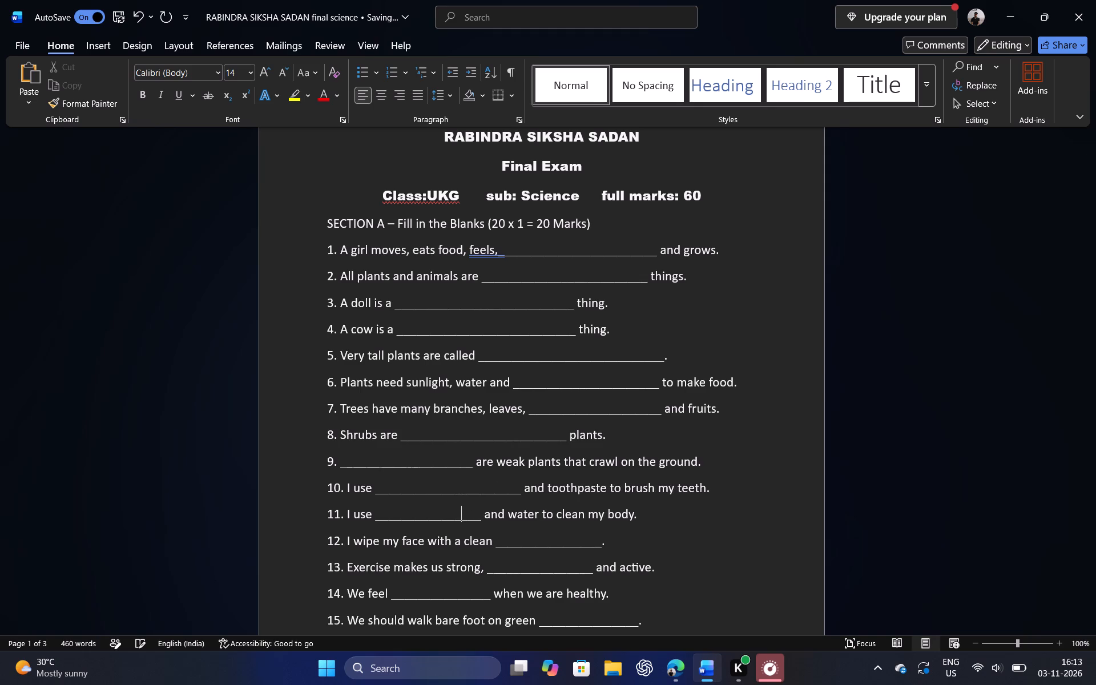
text(__)
Lengthen the blank in question 12, "I wipe my face with a clean", by 11 underscores.
key(Down)
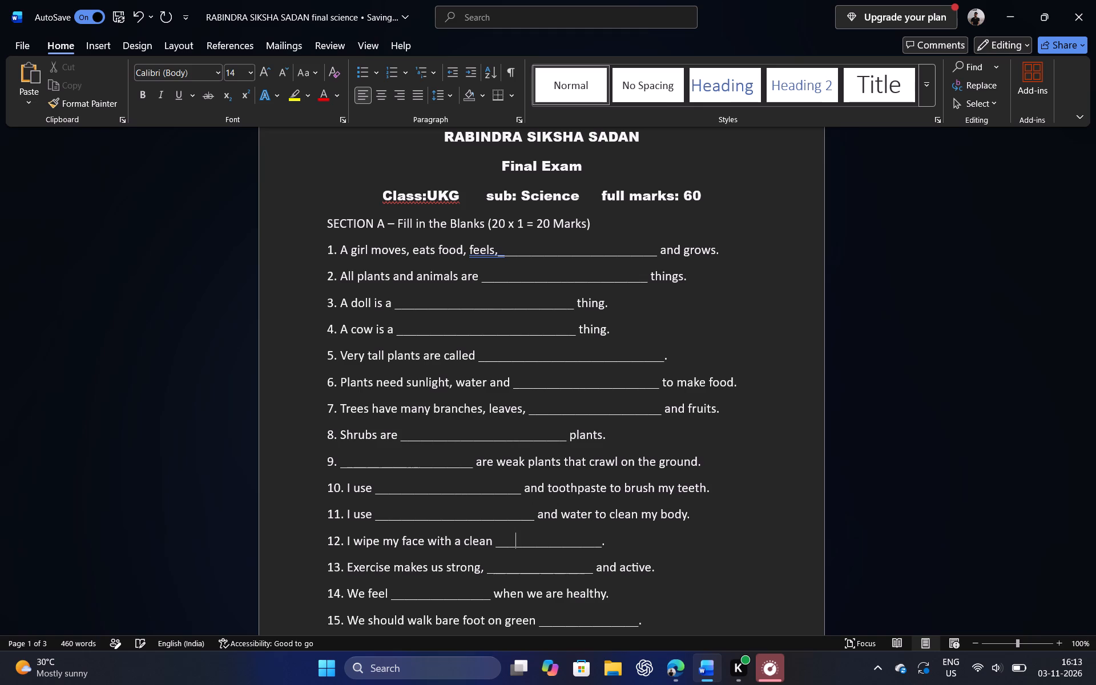
key(shift+underscore)
key(shift+underscore)
key(shift+underscore)
key(shift+underscore)
key(shift+underscore)
key(shift+underscore)
key(shift+underscore)
text(____)
Lengthen the blank in question 13, "Exercise makes us strong,", by 6 underscores before "and active".
key(Down)
key(Left)
key(Left)
text(______)
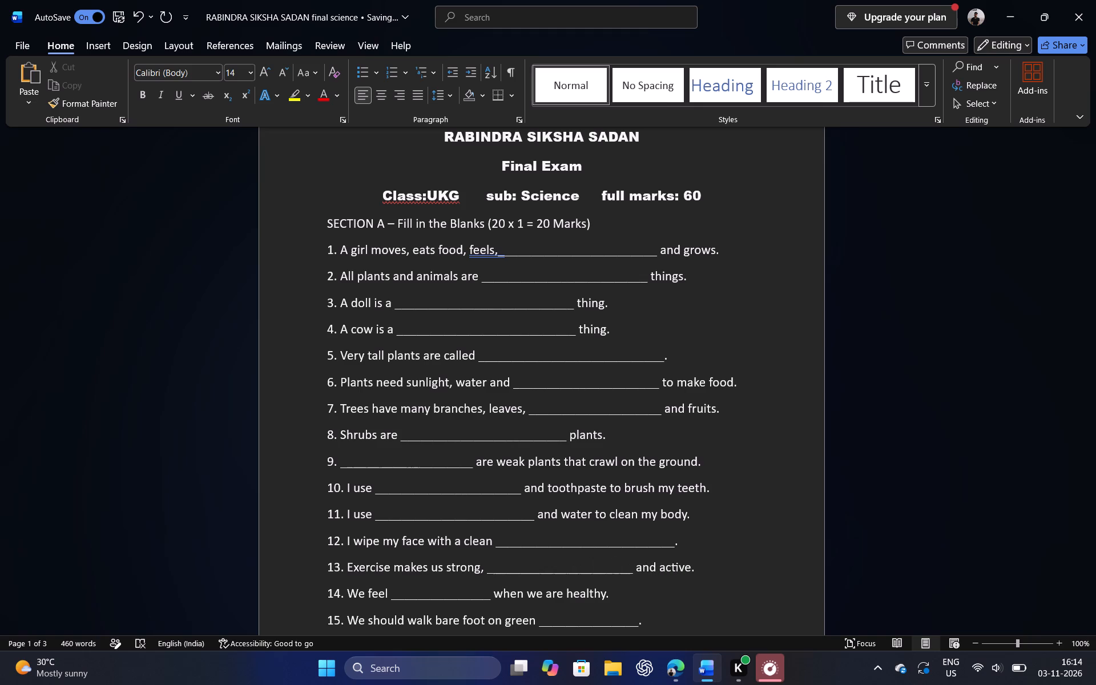
Check the blank lengths in questions 14 to 20, down to the Section B heading and back to question 14.
key(Down)
key(Down)
key(Down)
key(Down)
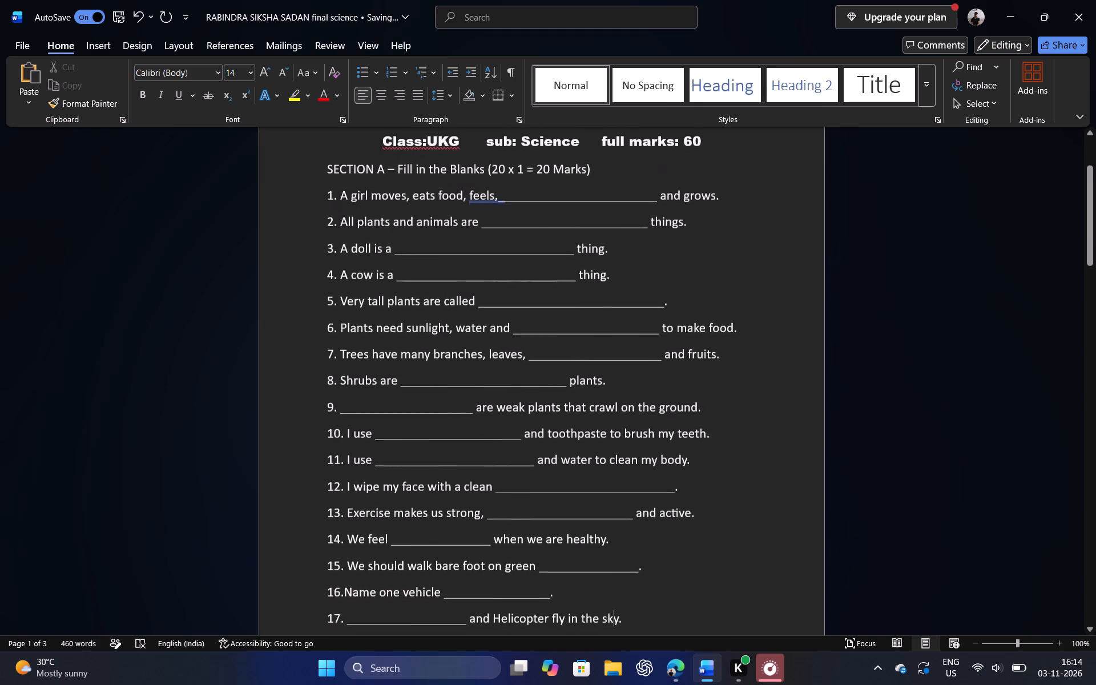
key(Down)
key(Down)
key(Down)
key(Down)
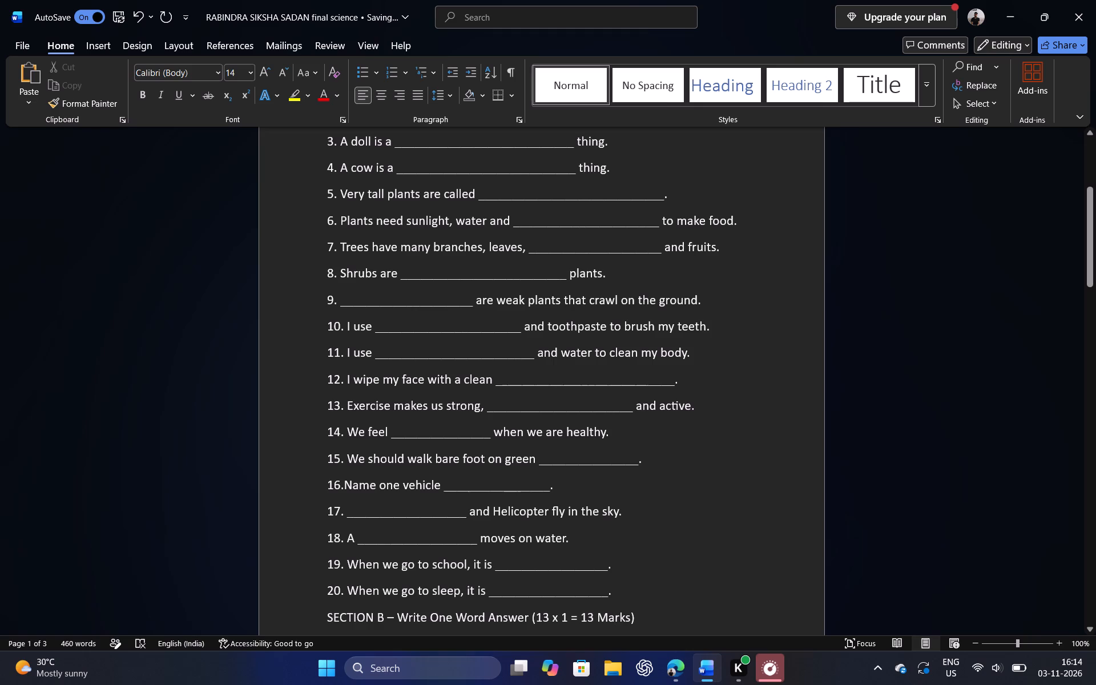
key(Up)
key(Up)
key(Up)
key(Up)
key(Up)
key(Up)
key(Up)
Lengthen the blank in question 13, "Exercise makes us strong,", by 2 more underscores before "and active".
key(Up)
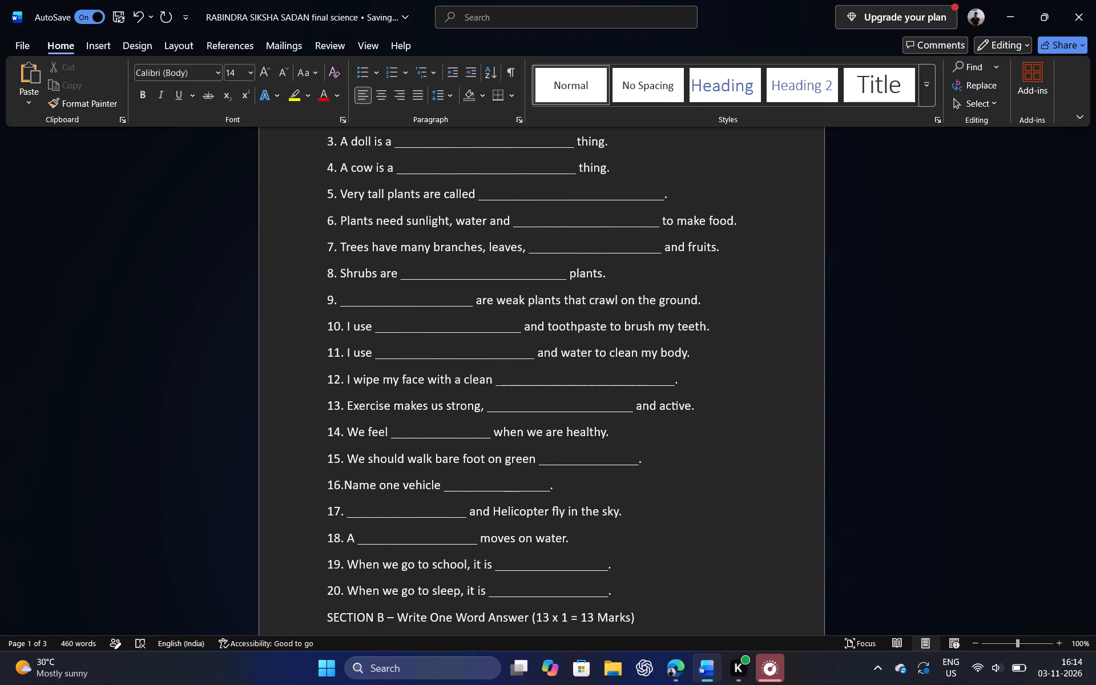
key(Left)
key(Left)
key(Left)
key(Left)
key(Left)
key(Left)
key(Left)
key(Left)
text(__)
Lengthen the blank in question 14, "We feel", by 11 underscores before "when we are healthy".
key(Down)
key(Left)
key(Left)
key(Left)
key(Left)
key(Left)
key(Left)
key(Left)
key(Left)
key(Left)
key(Left)
key(Left)
key(Left)
key(Left)
key(Left)
key(Left)
key(Left)
key(Left)
key(Left)
key(Left)
key(Left)
key(Left)
key(shift+underscore)
key(shift+underscore)
key(shift+underscore)
key(shift+underscore)
key(shift+underscore)
key(shift+underscore)
key(shift+underscore)
key(shift+underscore)
key(shift+underscore)
key(shift+underscore)
key(shift+underscore)
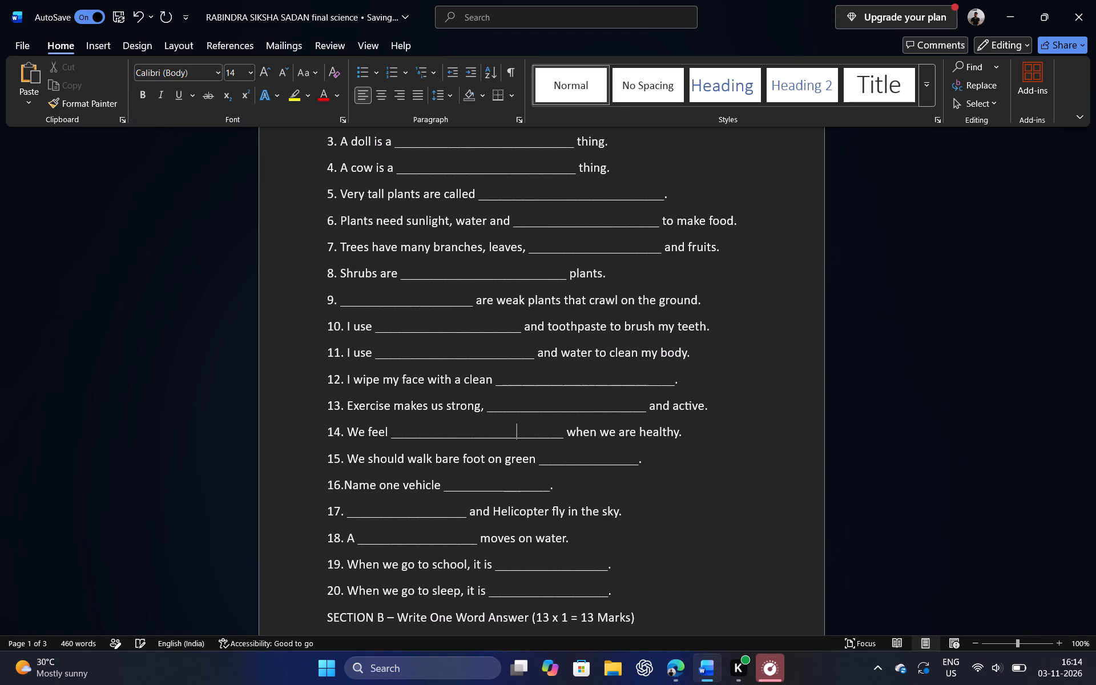
Lengthen the blank in question 15, "We should walk bare foot on green", by 11 underscores.
key(Down)
key(Right)
key(Right)
key(Right)
key(Right)
key(Right)
key(Right)
key(Right)
key(Right)
key(Right)
key(Right)
text(___________)
Lengthen the blank in question 16, "Name one vehicle", by 15 underscores, keeping the full stop at the end.
key(Down)
key(Left)
key(Left)
key(Left)
key(Left)
key(Left)
key(Left)
key(Left)
key(shift+underscore)
key(shift+underscore)
key(shift+underscore)
key(shift+underscore)
key(shift+underscore)
key(shift+underscore)
key(shift+underscore)
key(shift+underscore)
key(shift+underscore)
key(shift+underscore)
key(shift+underscore)
key(shift+underscore)
key(shift+underscore)
text(__)
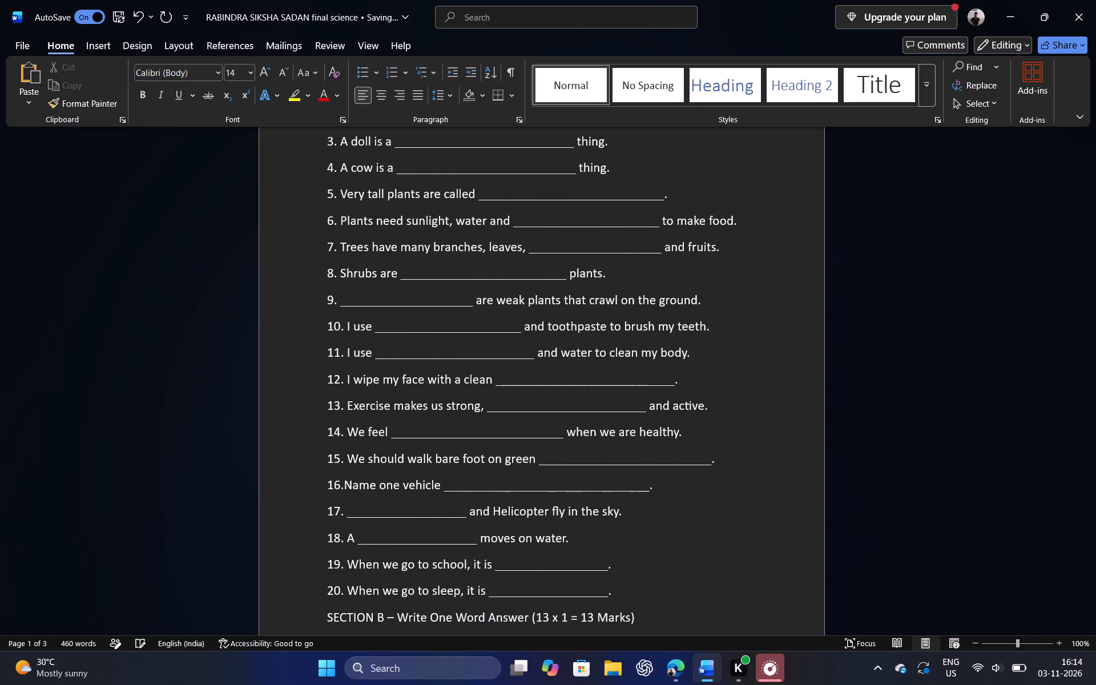
Lengthen the blank in question 17 by 4 underscores before "and Helicopter fly in the sky".
key(Down)
key(Left)
key(Left)
key(Left)
key(Left)
key(Left)
key(Left)
key(Left)
key(Left)
key(Left)
key(Left)
key(Left)
key(Left)
key(Left)
key(Left)
key(Left)
key(Left)
key(Left)
key(Left)
key(Left)
key(Left)
key(shift+underscore)
key(shift+underscore)
key(shift+underscore)
key(shift+underscore)
key(shift+underscore)
key(shift+underscore)
key(shift+underscore)
key(shift+underscore)
key(shift+underscore)
key(shift+underscore)
key(shift+underscore)
key(shift+underscore)
key(shift+underscore)
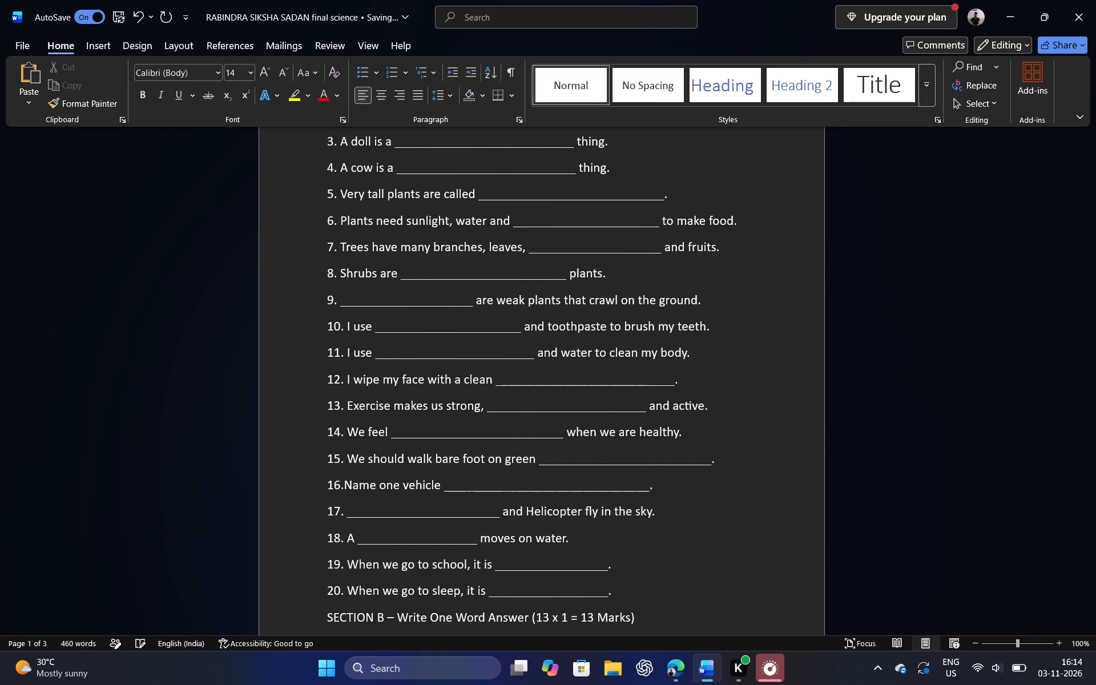
key(shift+underscore)
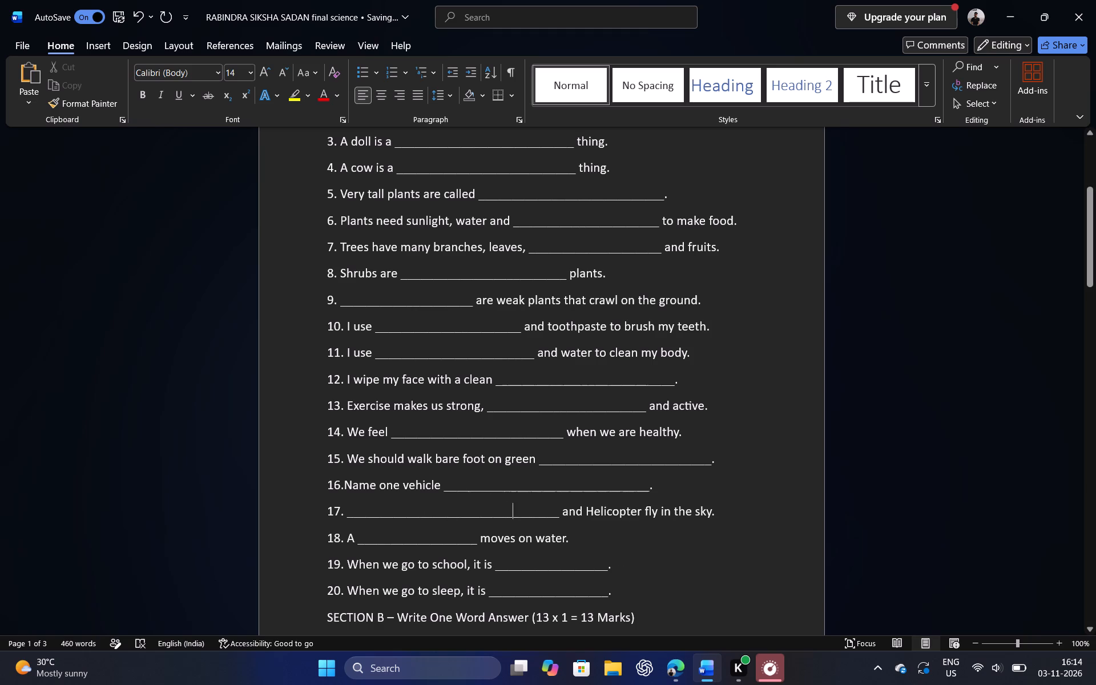
key(BackSpace)
key(BackSpace)
key(BackSpace)
key(BackSpace)
key(BackSpace)
key(BackSpace)
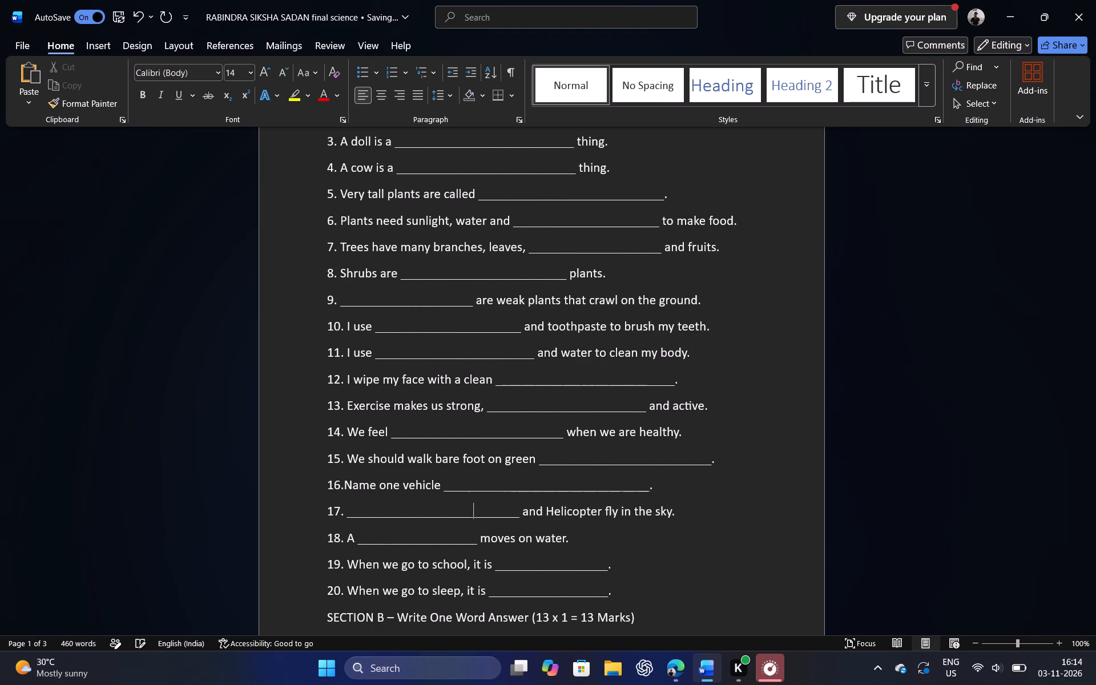
key(BackSpace)
key(BackSpace)
key(BackSpace)
key(BackSpace)
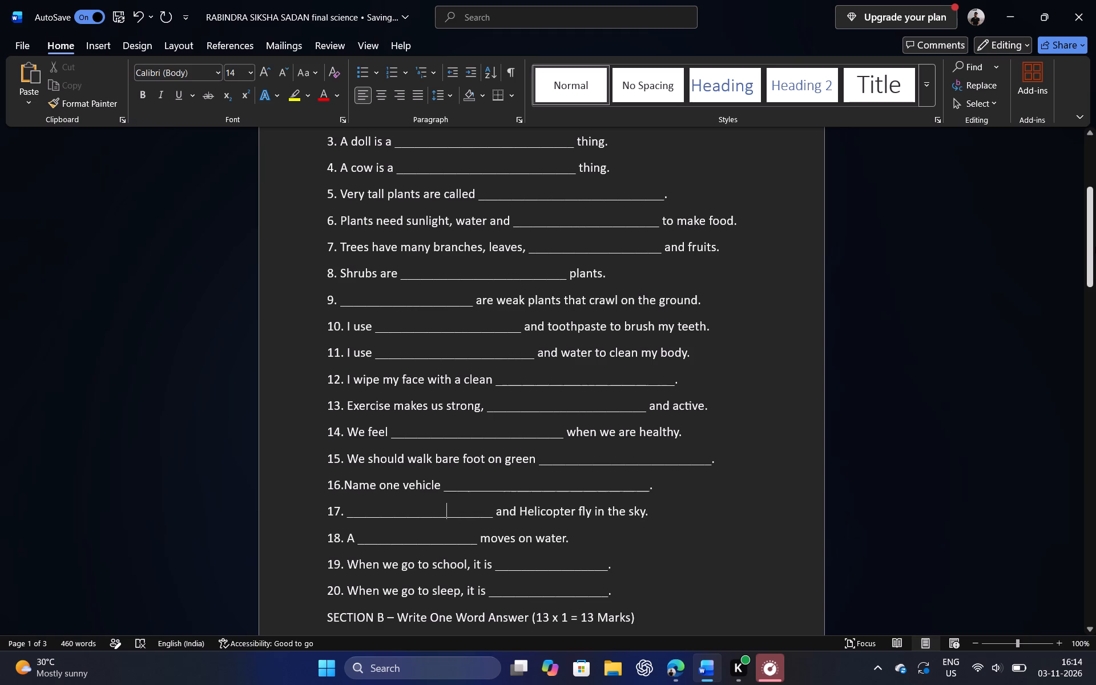
Lengthen the blank in question 18 by 6 underscores between "A" and "moves on water".
drag(1089, 233, 1094, 294)
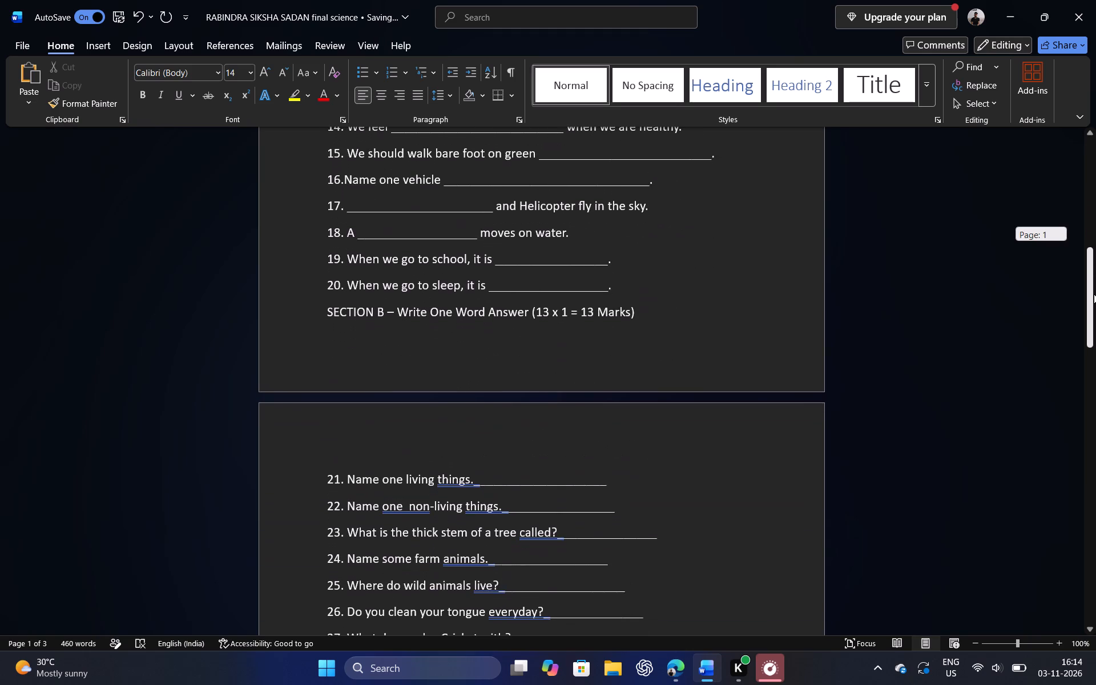
drag(1094, 294, 1095, 280)
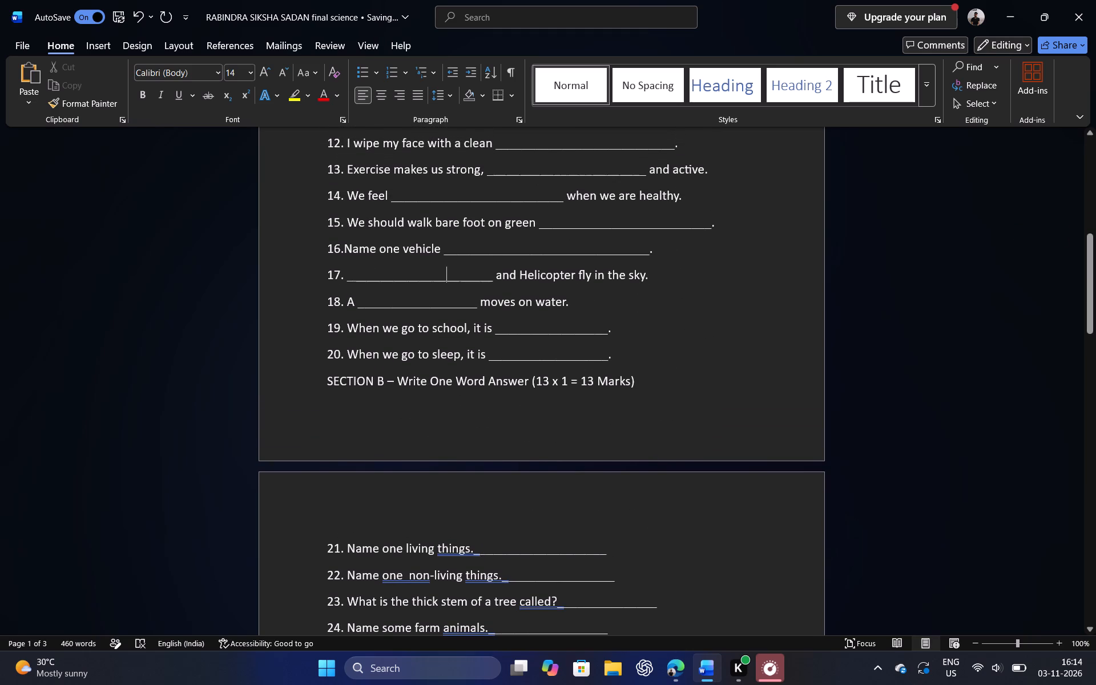
click(410, 304)
text(________)
key(BackSpace)
key(BackSpace)
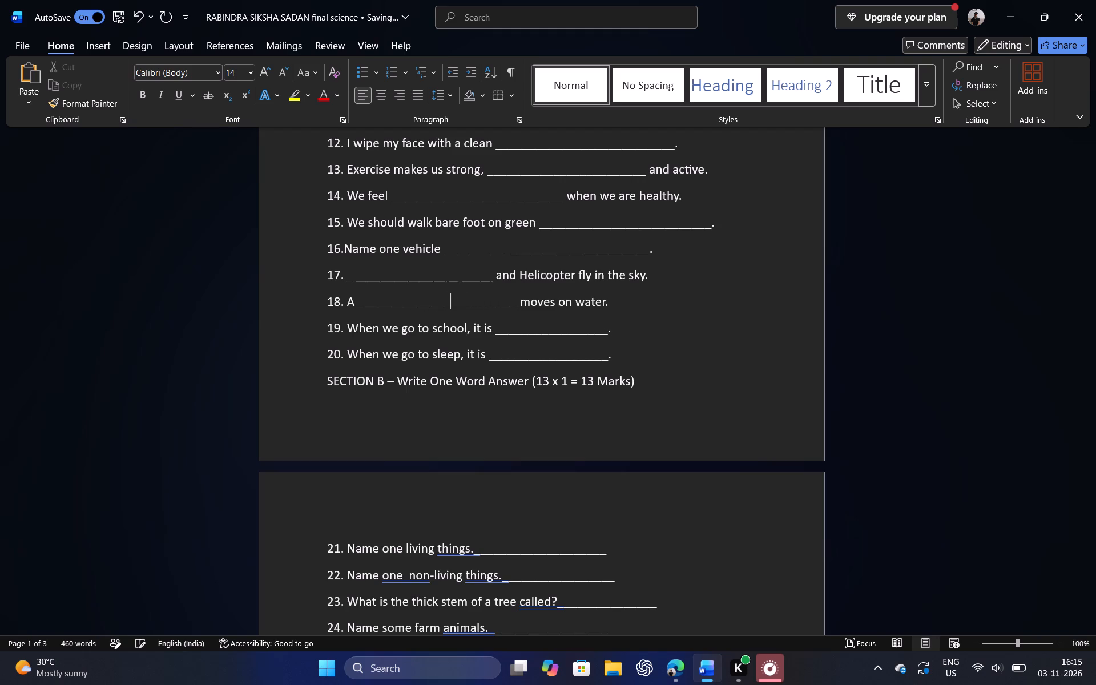
Lengthen the blank in question 19, "When we go to school, it is", by 8 underscores.
click(535, 335)
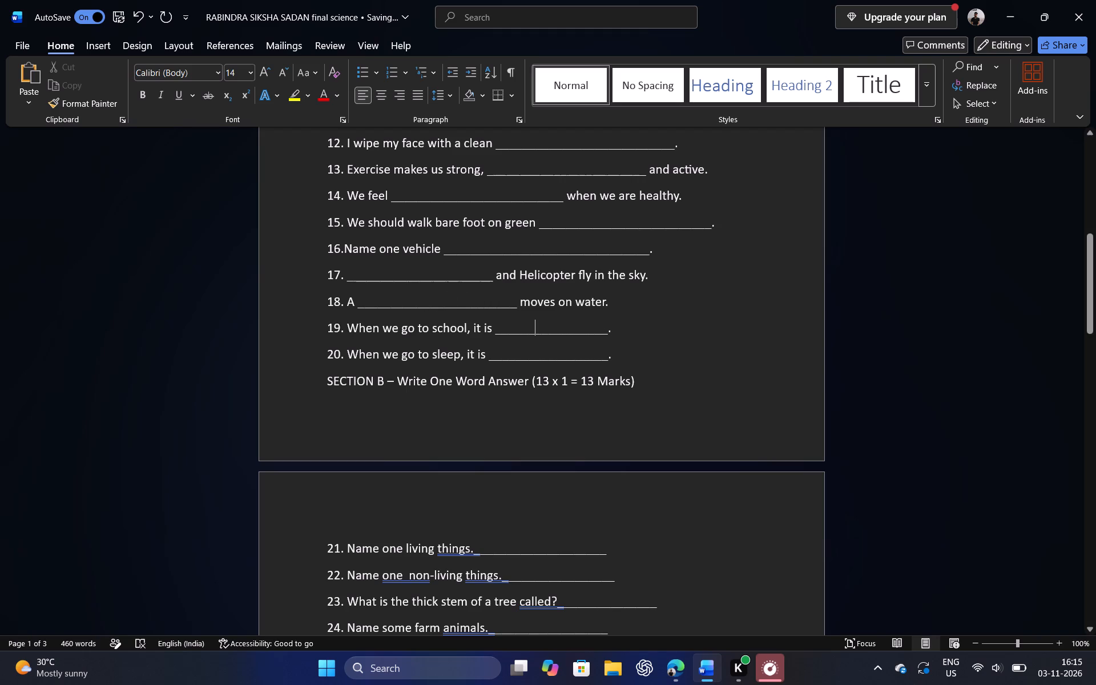
text(________)
Lengthen the blank in question 20, "When we go to sleep, it is", by 8 underscores.
key(Down)
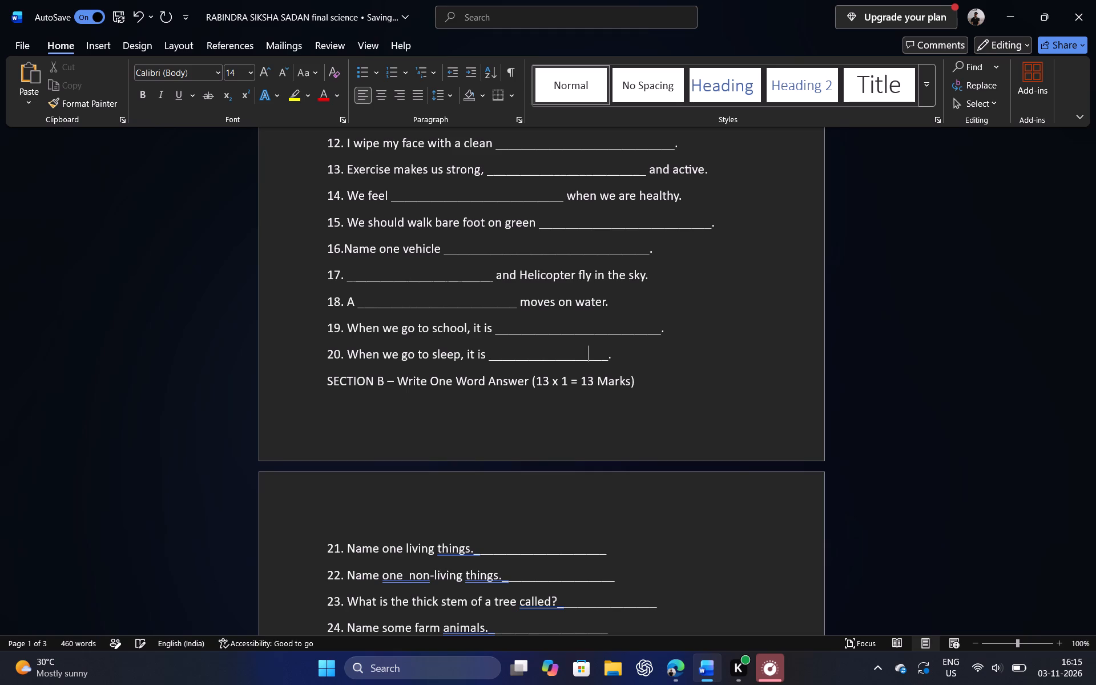
key(Left)
key(Left)
key(Left)
text(________)
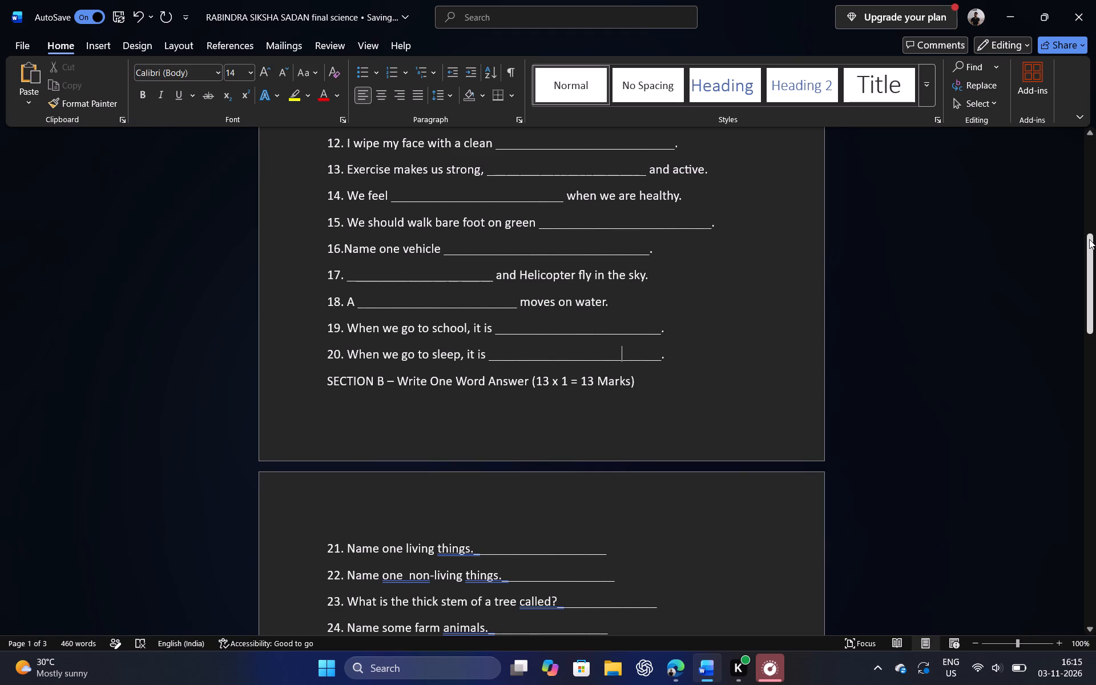
Insert an empty line after question 20 so the Section B heading moves to page 2 above question 21.
drag(1087, 241, 1090, 308)
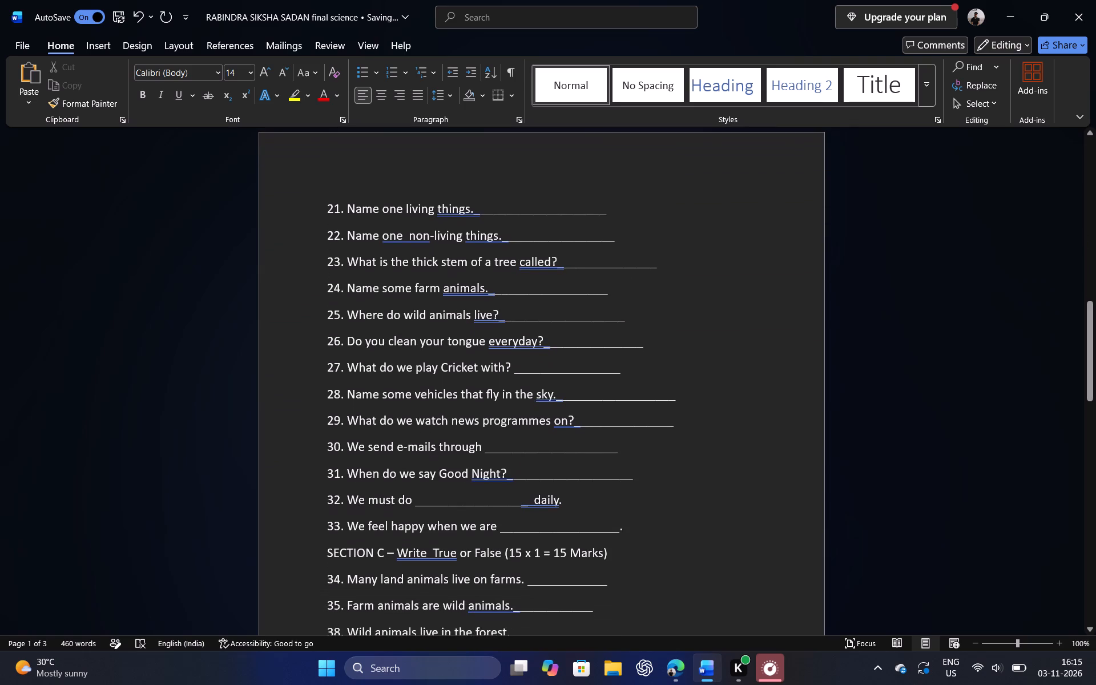
click(542, 215)
drag(1093, 340, 1075, 303)
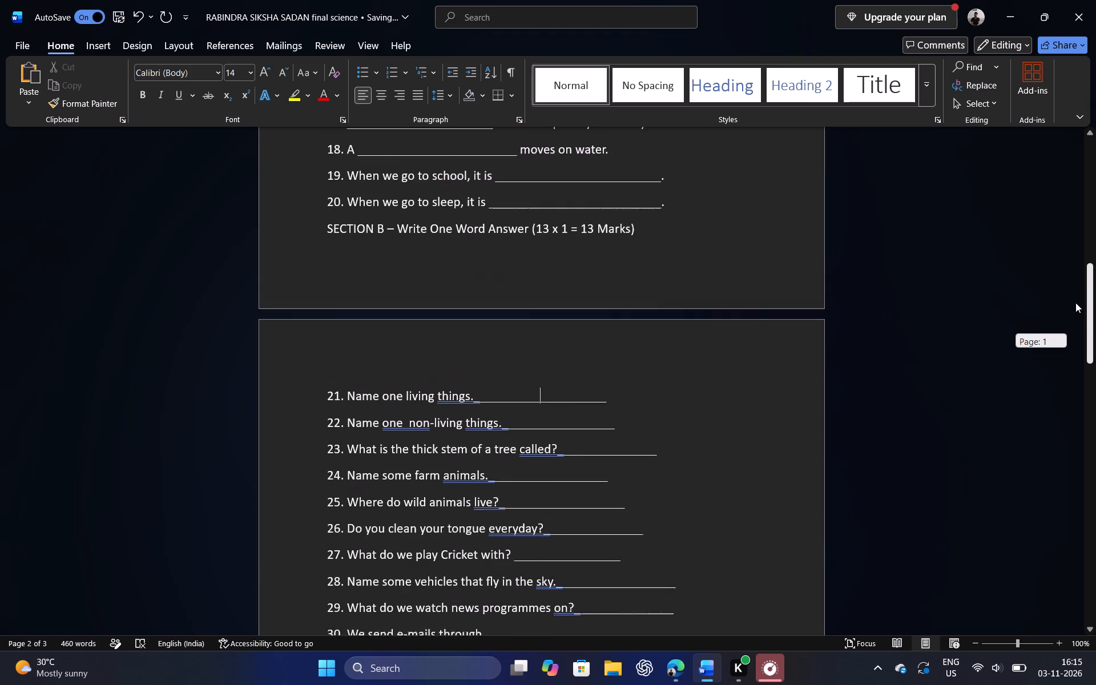
drag(1075, 303, 1075, 299)
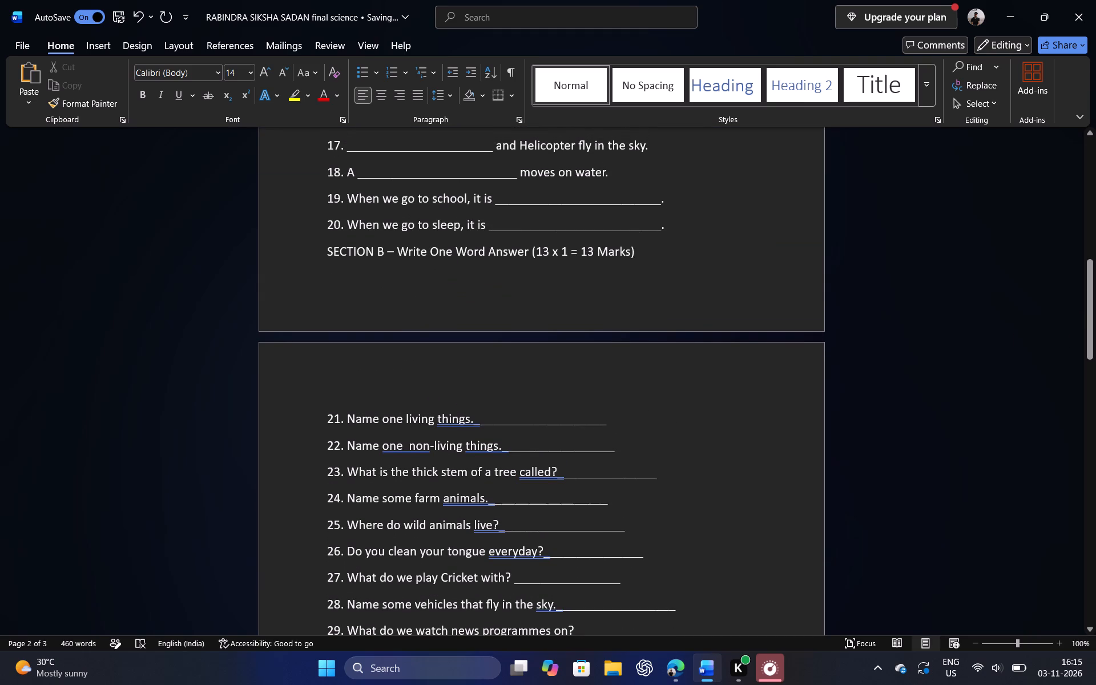
click(675, 228)
key(Return)
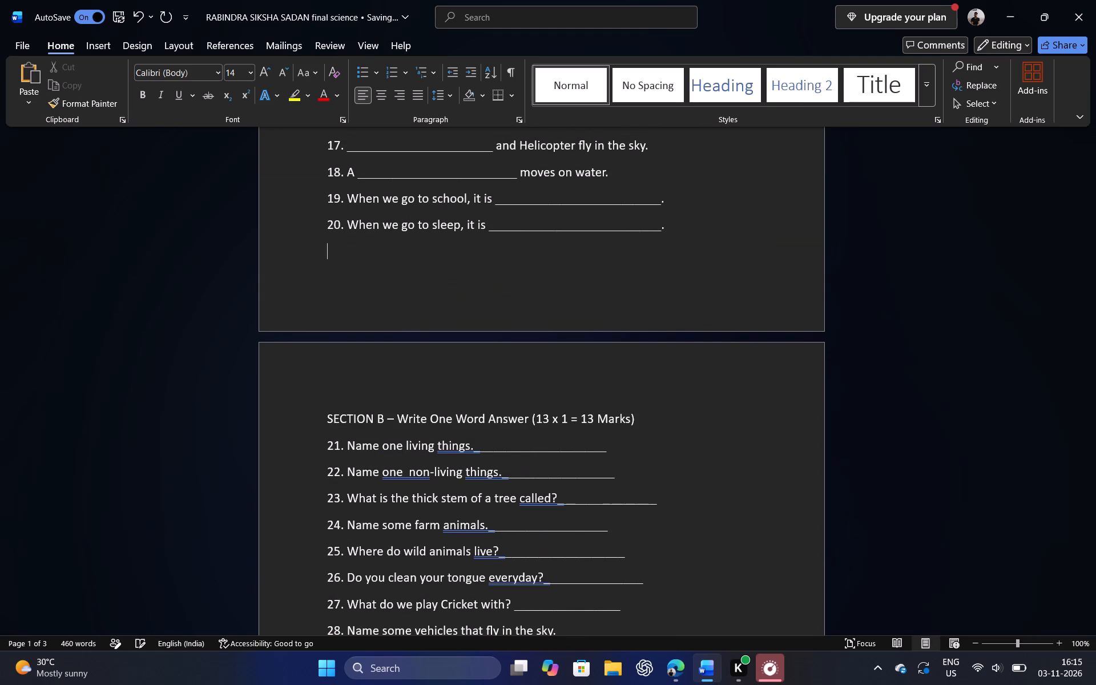
Lengthen the blank in question 21, "Name one living things.", by 8 underscores.
drag(1094, 285, 1095, 377)
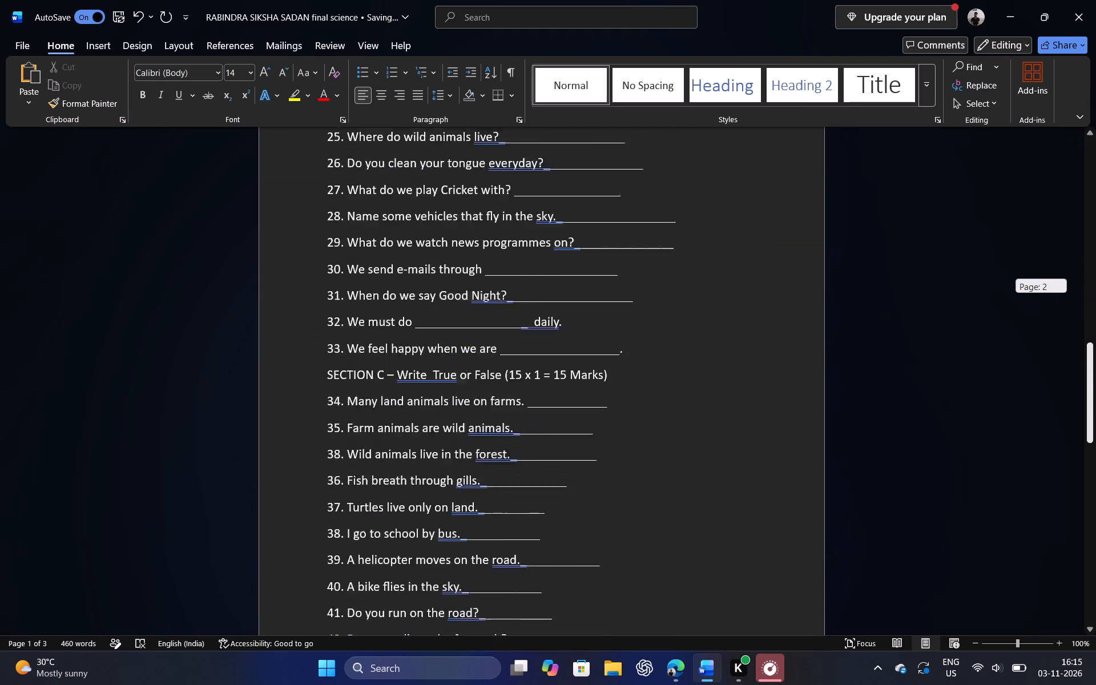
drag(1095, 377, 1095, 453)
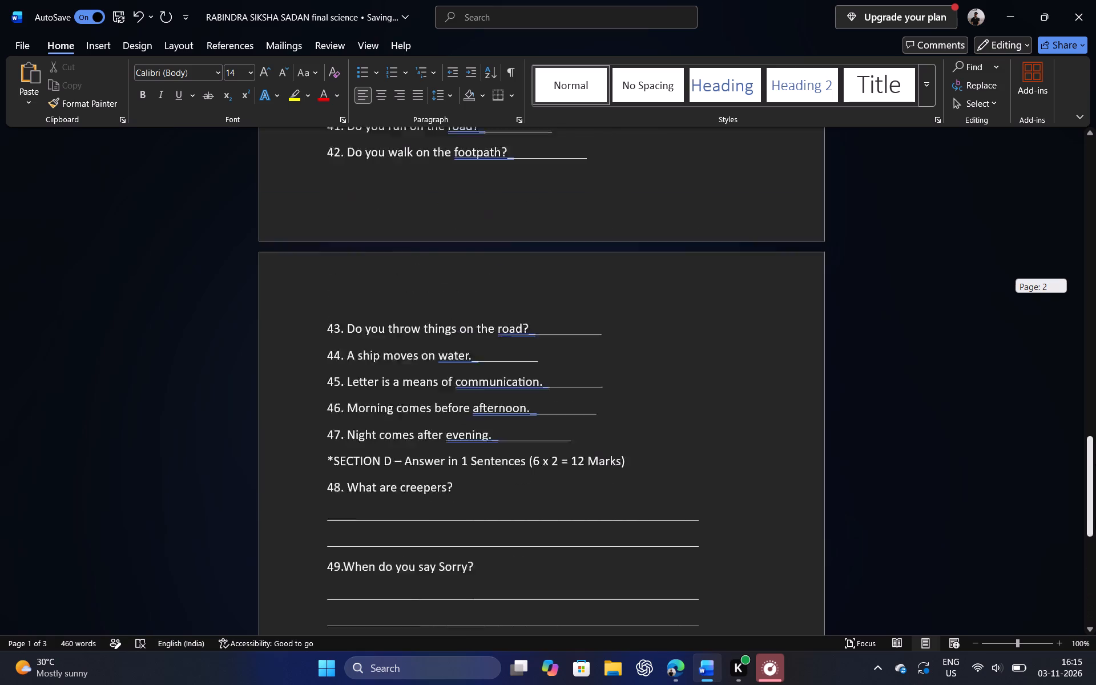
drag(1095, 453, 1095, 307)
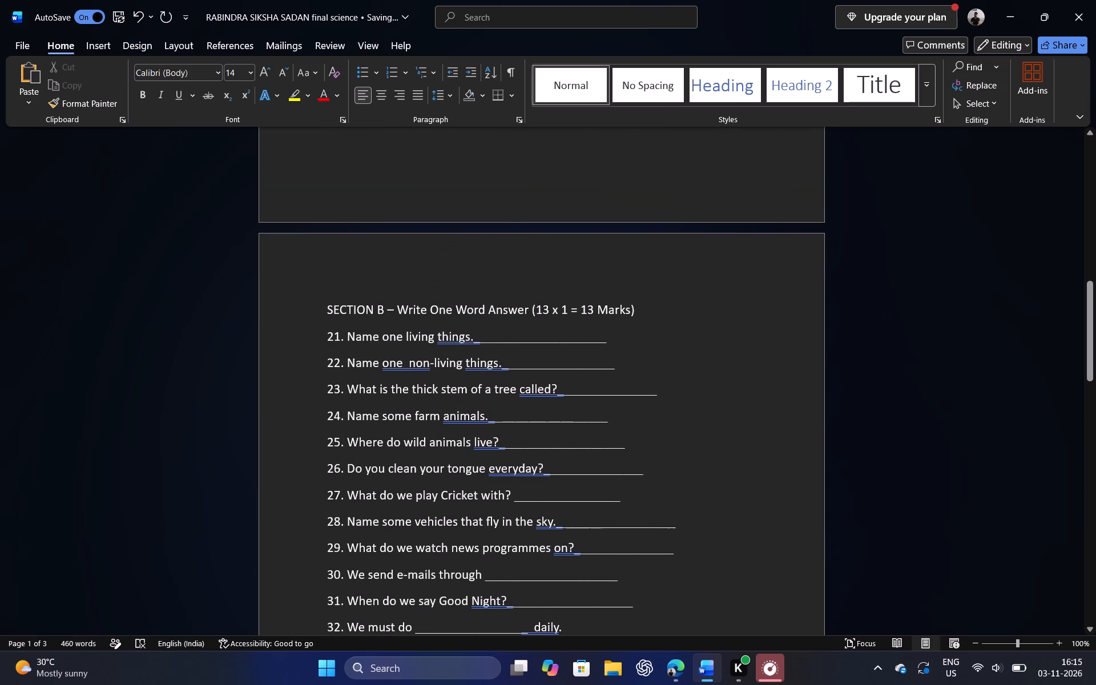
click(561, 342)
key(shift+underscore)
key(shift+underscore)
key(shift+underscore)
key(shift+underscore)
key(shift+underscore)
key(shift+underscore)
key(shift+underscore)
key(shift+underscore)
Lengthen the blank in question 22, "Name one non-living things.", by 11 underscores.
key(Down)
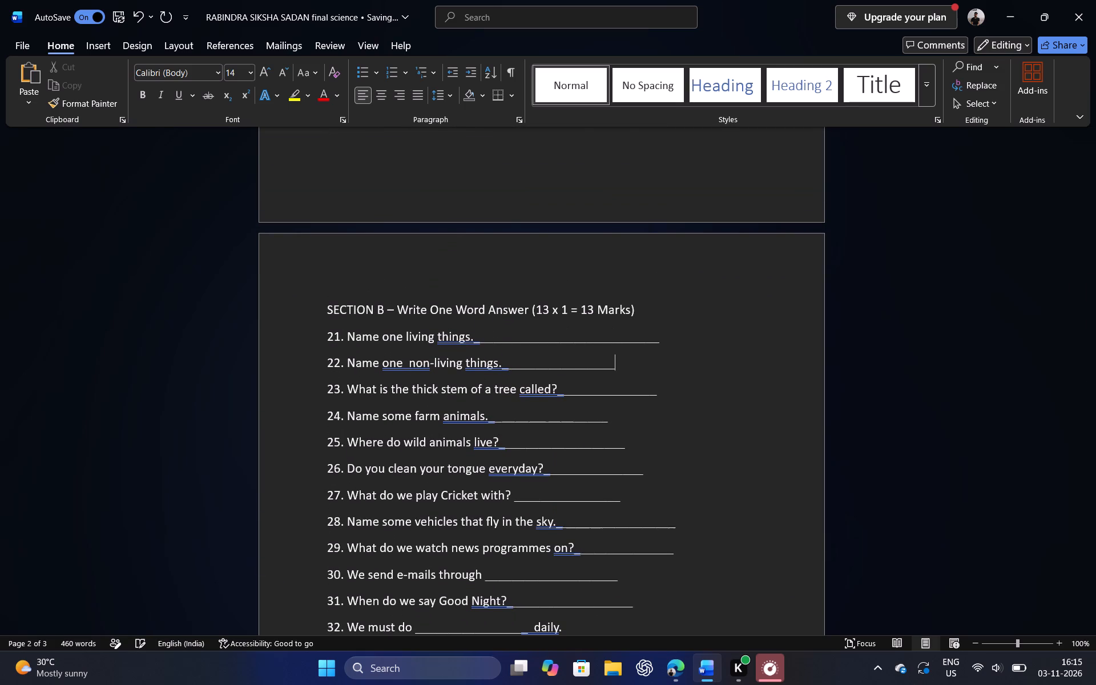
key(shift+underscore)
key(shift+underscore)
key(shift+underscore)
key(shift+underscore)
key(shift+underscore)
key(shift+underscore)
key(shift+underscore)
key(shift+underscore)
text(___)
Lengthen the blank in question 23, "What is the thick stem of a tree called?", by 12 underscores.
key(Down)
key(shift+underscore)
key(shift+underscore)
key(shift+underscore)
key(shift+underscore)
key(shift+underscore)
key(shift+underscore)
key(shift+underscore)
key(shift+underscore)
key(shift+underscore)
key(shift+underscore)
key(shift+underscore)
key(shift+underscore)
Lengthen the blank in question 24, "Name some farm animals.", by 20 underscores, keeping it on a single line.
key(Up)
key(Down)
key(Down)
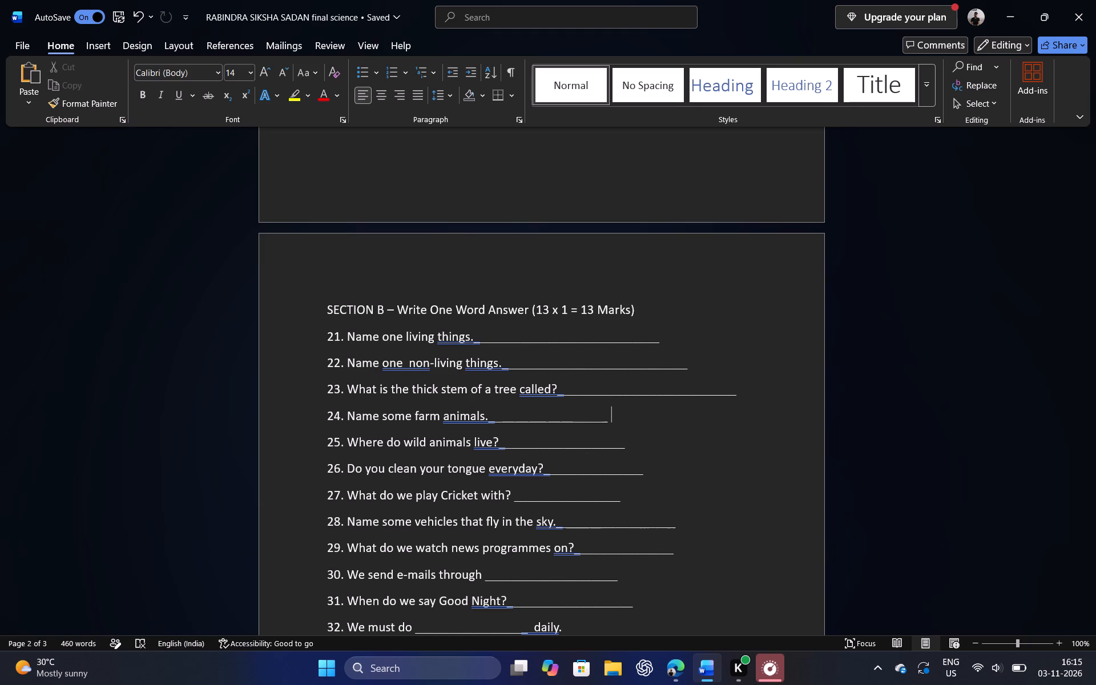
key(shift+underscore)
key(shift+underscore)
key(shift+underscore)
key(shift+underscore)
key(shift+underscore)
key(shift+underscore)
key(shift+underscore)
key(shift+underscore)
key(shift+underscore)
key(shift+underscore)
key(shift+underscore)
key(shift+underscore)
key(shift+underscore)
key(shift+underscore)
key(shift+underscore)
key(shift+underscore)
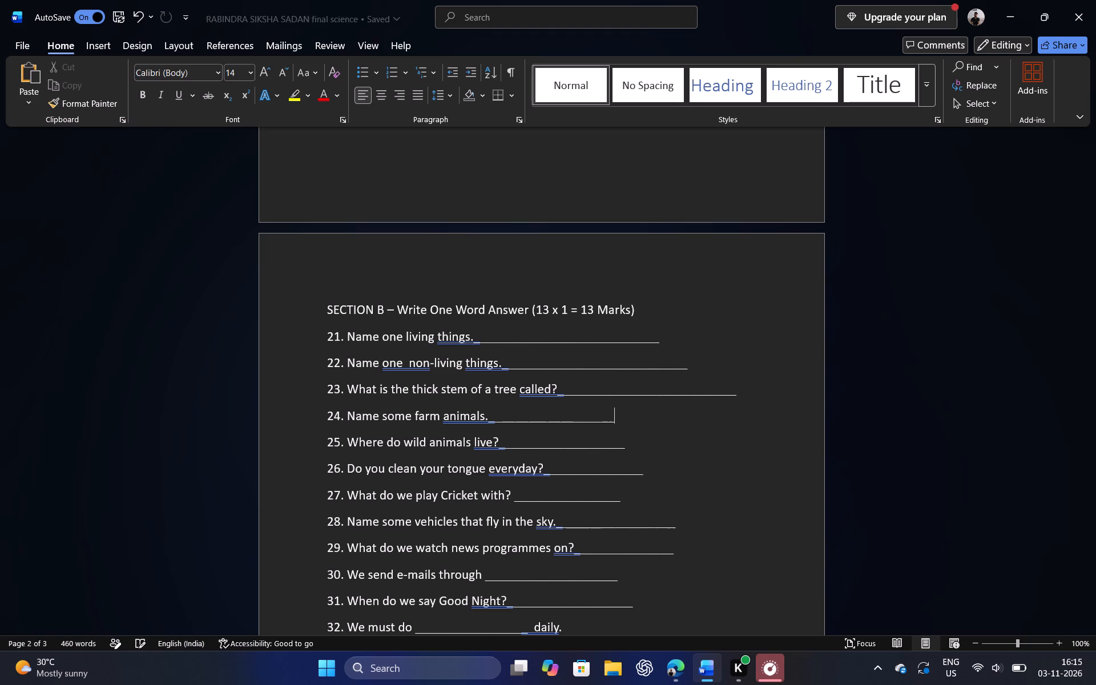
text(____)
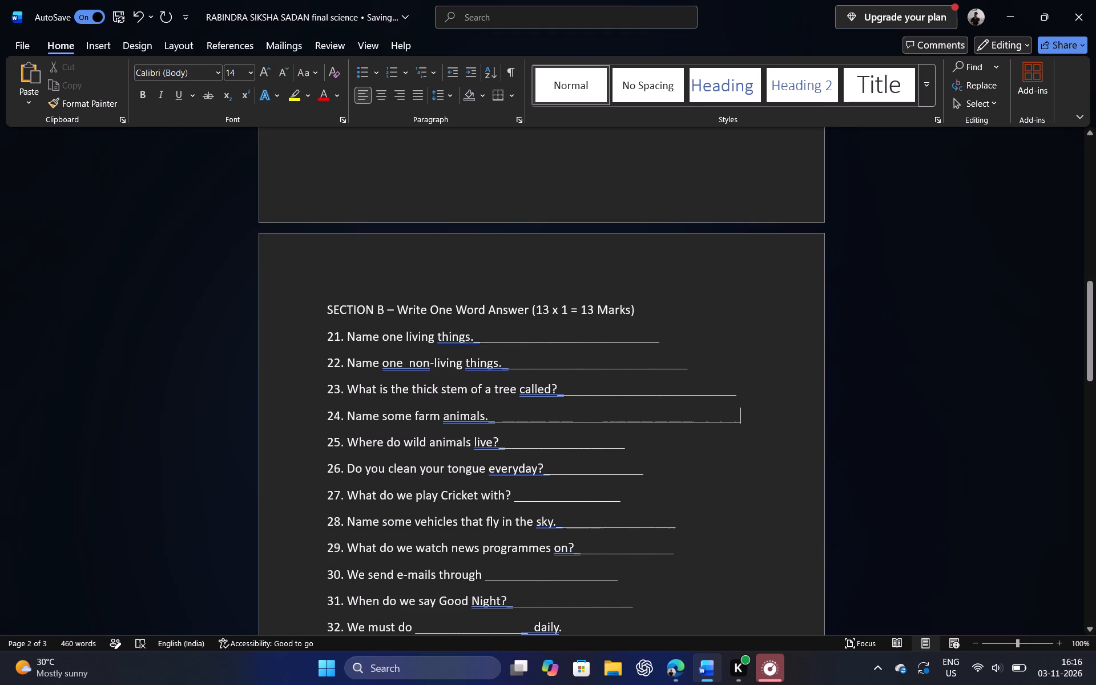
key(shift+Return)
key(BackSpace)
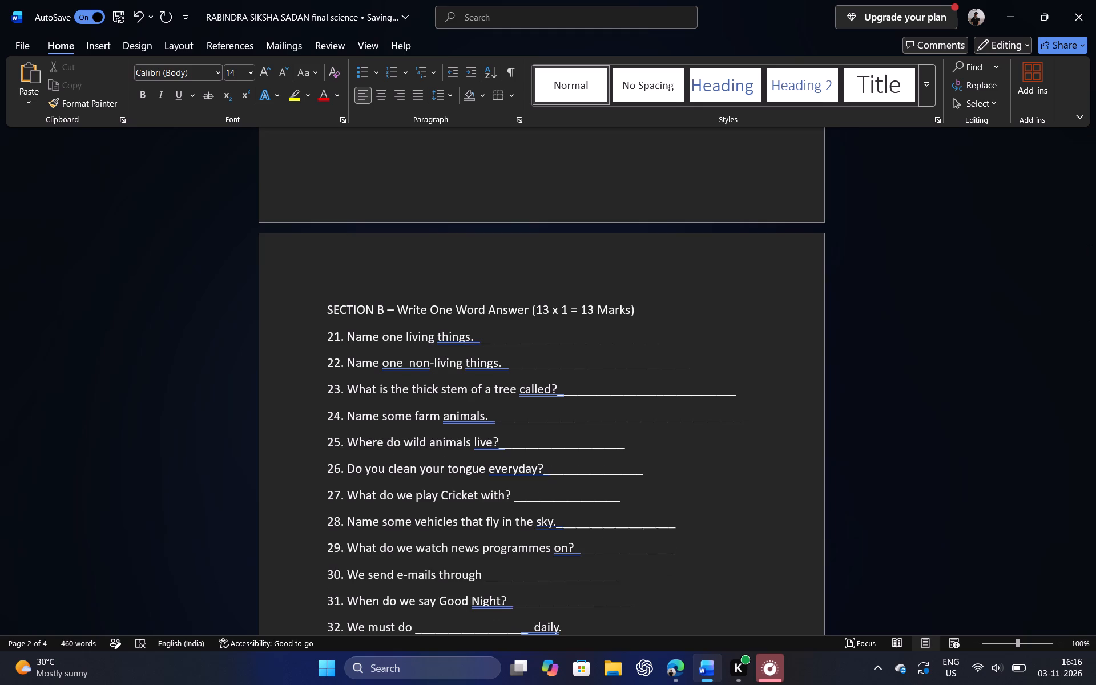
Extend the blank in question 22, "Name one non-living things.", by another 7 underscores to match the blank in question 23.
key(Up)
key(Up)
text(_______)
Extend the blank in question 21, "Name one living things.", by another 11 underscores to match the blank in question 22.
key(Up)
text(___________)
Lengthen the blank in question 25, "Where do wild animals live?", by 17 underscores.
key(Down)
key(Down)
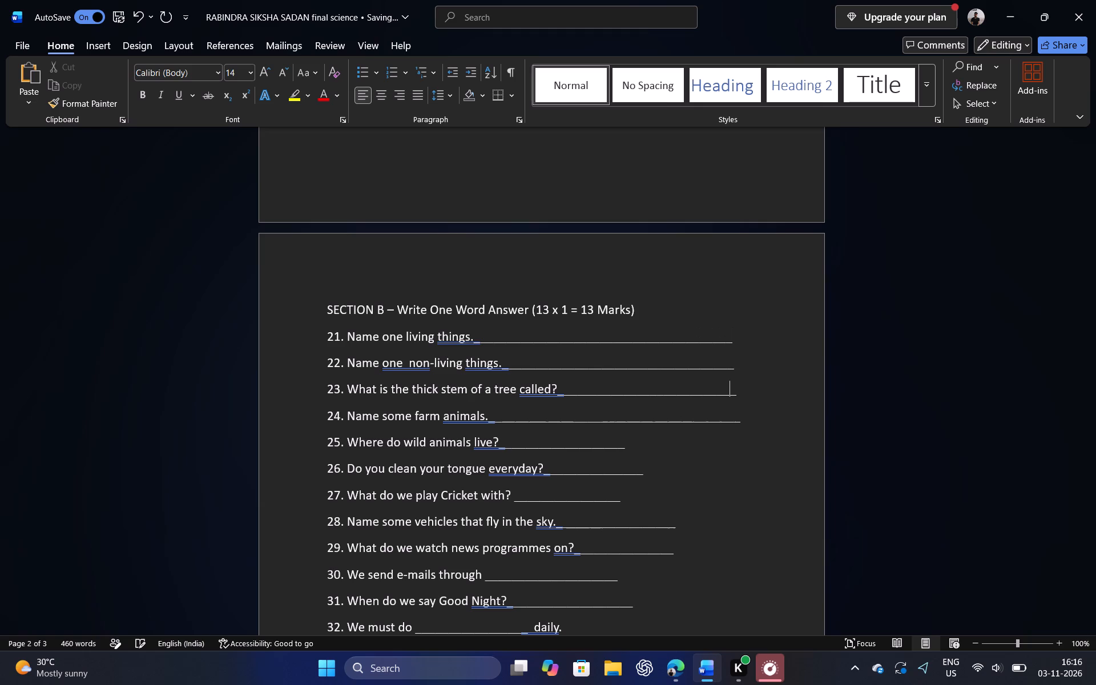
key(Down)
key(Down)
key(shift+underscore)
key(shift+underscore)
key(shift+underscore)
key(shift+underscore)
key(shift+underscore)
key(shift+underscore)
key(shift+underscore)
key(shift+underscore)
key(shift+underscore)
key(shift+underscore)
key(shift+underscore)
key(shift+underscore)
text(_____)
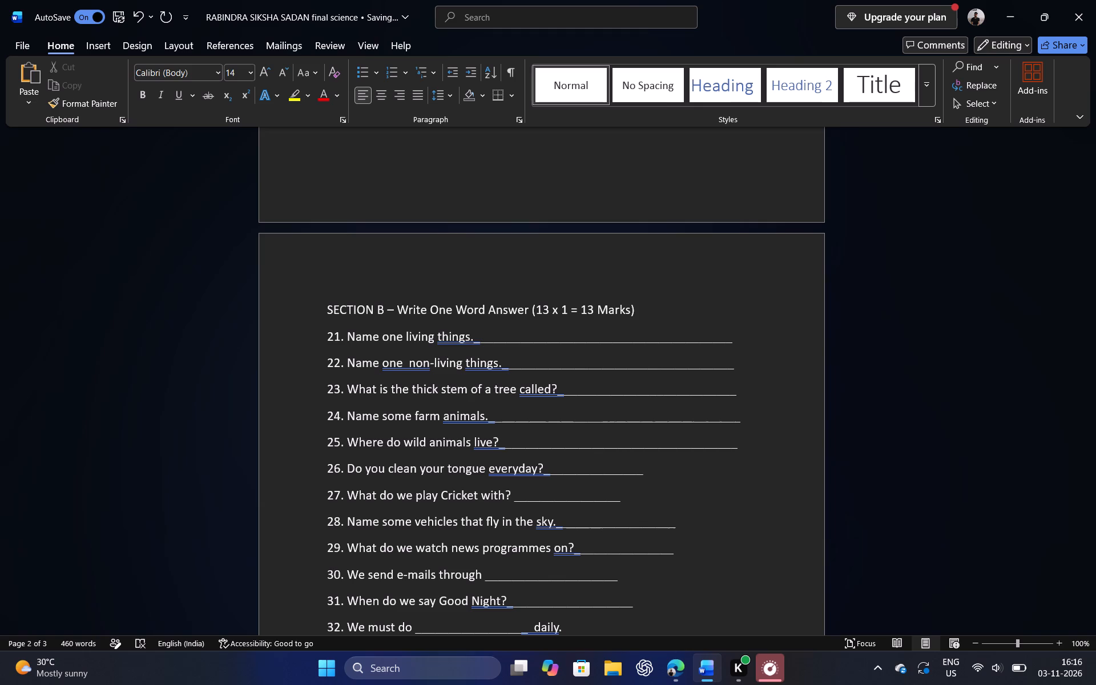
Lengthen the blank in question 26, "Do you clean your tongue everyday?", by 14 underscores.
key(Down)
key(shift+underscore)
key(shift+underscore)
key(shift+underscore)
key(shift+underscore)
key(shift+underscore)
key(shift+underscore)
key(shift+underscore)
key(shift+underscore)
key(shift+underscore)
key(shift+underscore)
key(shift+underscore)
key(shift+underscore)
key(shift+underscore)
key(shift+underscore)
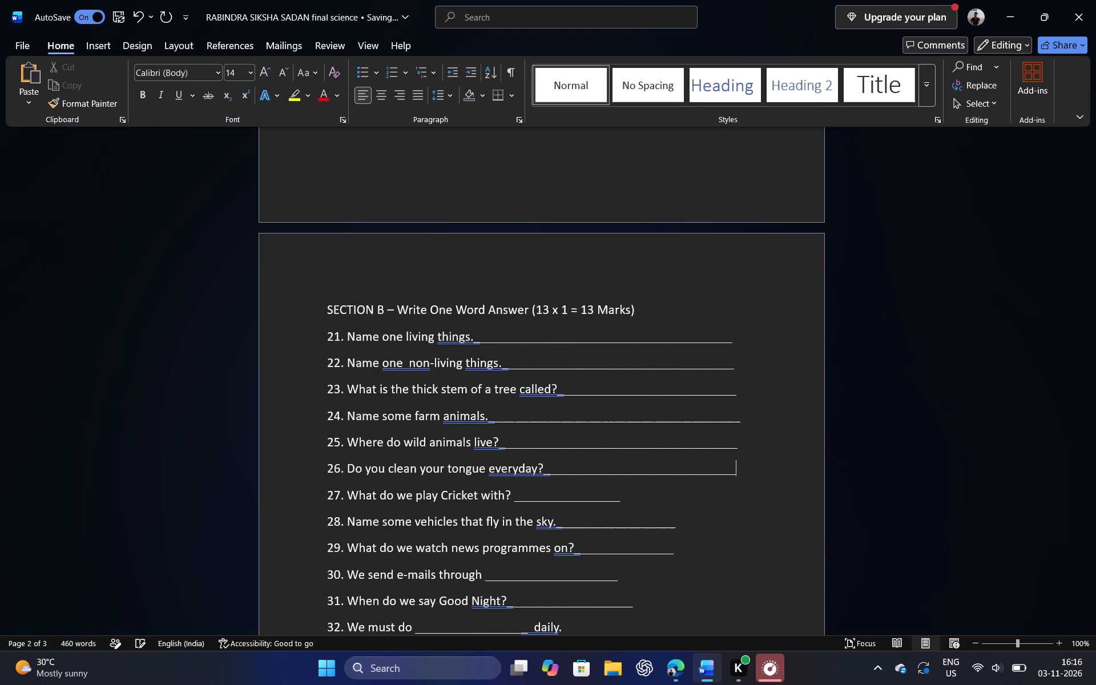
Lengthen the blank in question 27, "What do we play Cricket with?", by 18 underscores.
key(Down)
key(shift+underscore)
key(shift+underscore)
key(shift+underscore)
key(shift+underscore)
key(shift+underscore)
key(shift+underscore)
key(shift+underscore)
key(shift+underscore)
key(shift+underscore)
key(shift+underscore)
key(shift+underscore)
key(shift+underscore)
key(shift+underscore)
key(shift+underscore)
key(shift+underscore)
key(shift+underscore)
text(__)
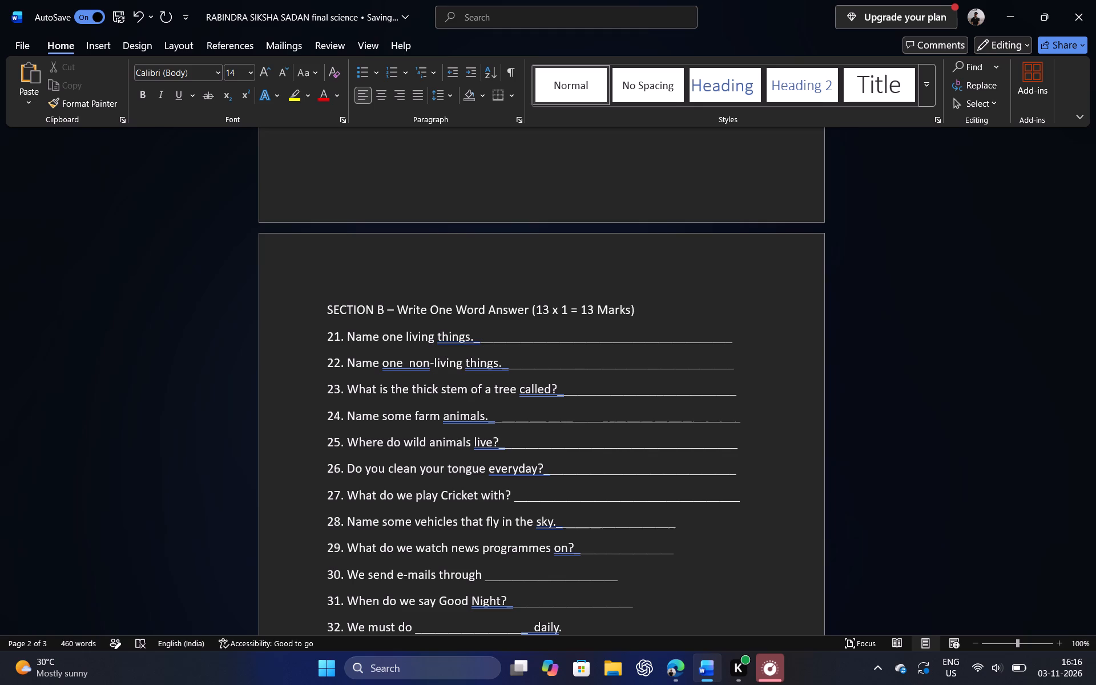
Lengthen the blank in question 28, "Name some vehicles that fly in the sky.", by 10 underscores in total.
key(Down)
key(shift+underscore)
key(shift+underscore)
key(shift+underscore)
key(shift+underscore)
key(shift+underscore)
key(shift+underscore)
key(shift+underscore)
key(shift+underscore)
key(shift+underscore)
key(shift+underscore)
key(shift+underscore)
key(Left)
key(Right)
key(BackSpace)
Lengthen the blank in question 29, "What do we watch news programmes on?", by 10 underscores.
drag(1089, 345, 1092, 380)
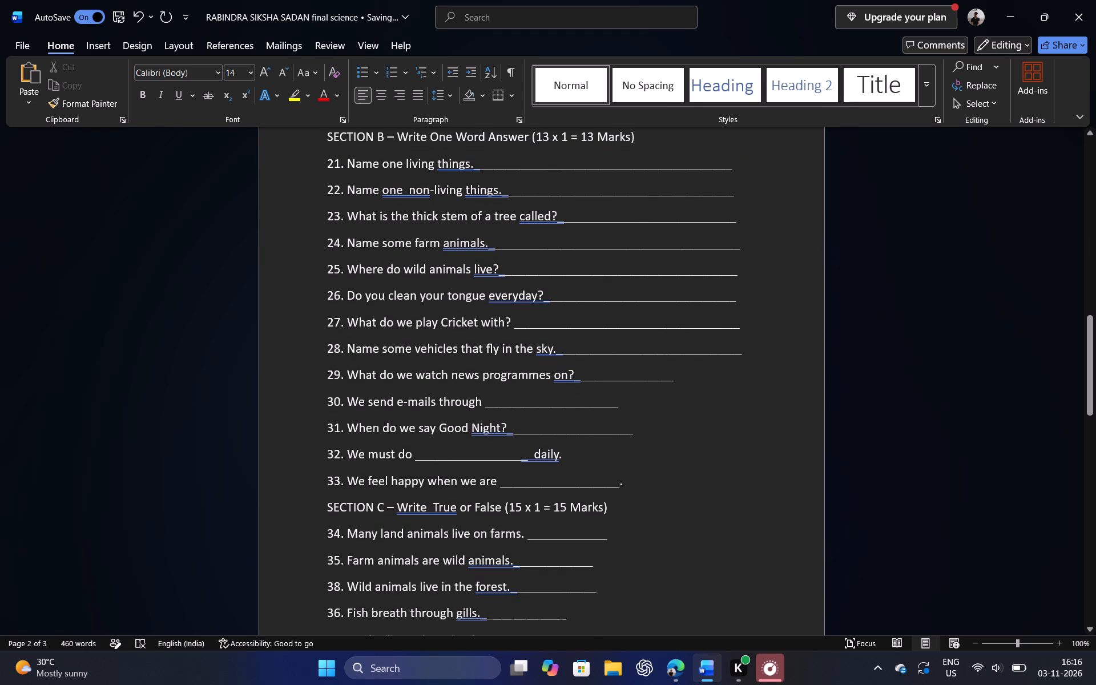
click(678, 382)
key(shift+underscore)
key(shift+underscore)
key(shift+underscore)
key(shift+underscore)
key(shift+underscore)
key(shift+underscore)
key(shift+underscore)
text(___)
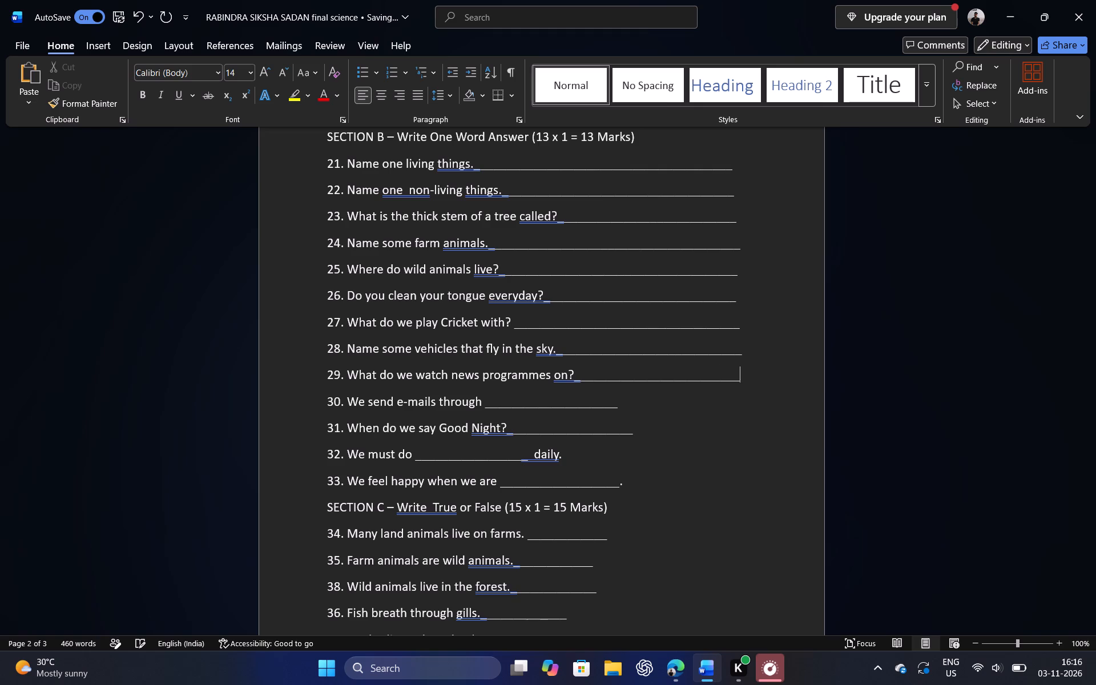
Lengthen the blank in question 30, "We send e-mails through", by 19 underscores.
key(Down)
key(shift+underscore)
key(shift+underscore)
key(shift+underscore)
key(shift+underscore)
key(shift+underscore)
key(shift+underscore)
key(shift+underscore)
key(shift+underscore)
key(shift+underscore)
key(shift+underscore)
key(shift+underscore)
key(shift+underscore)
text(_______)
Lengthen the blank in question 31, "When do we say Good Night?", by 17 underscores.
key(Down)
key(shift+underscore)
key(shift+underscore)
key(shift+underscore)
key(shift+underscore)
key(shift+underscore)
key(shift+underscore)
key(shift+underscore)
key(shift+underscore)
key(shift+underscore)
key(shift+underscore)
key(shift+underscore)
key(shift+underscore)
text(_____)
Lengthen the blank in question 32, "We must do ... daily.", by 25 underscores, keeping "daily." after it.
key(Down)
key(Left)
key(Left)
key(Left)
key(Left)
key(Left)
key(Left)
key(Left)
key(Left)
key(Left)
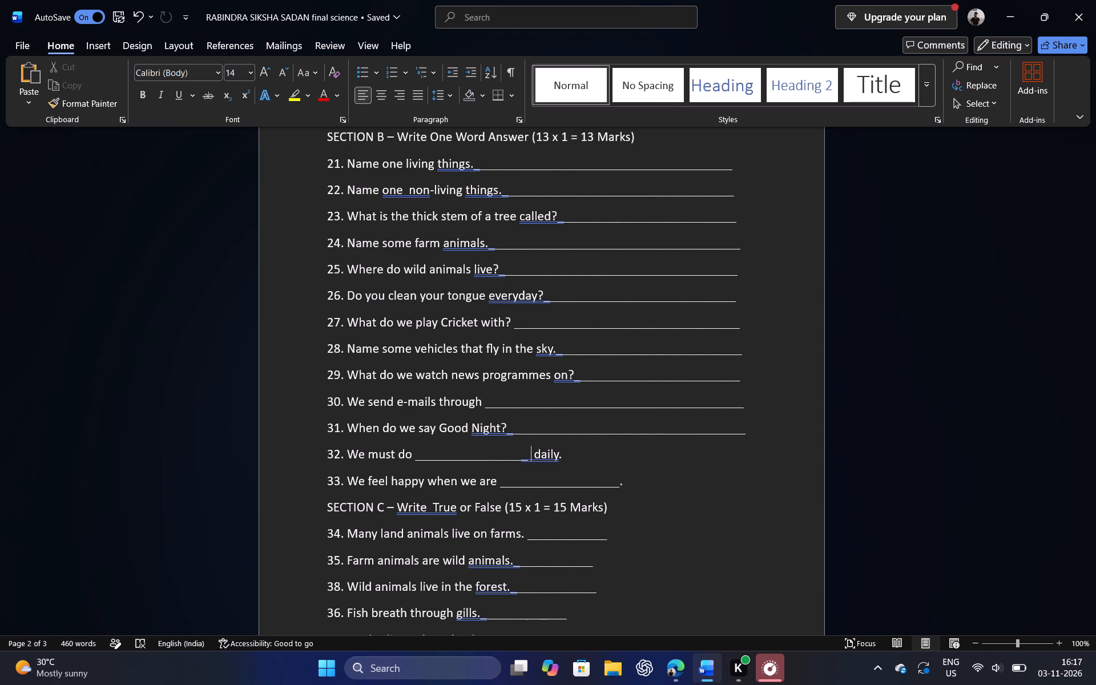
key(Left)
key(shift+underscore)
key(shift+underscore)
key(shift+underscore)
key(shift+underscore)
key(shift+underscore)
key(shift+underscore)
key(shift+underscore)
key(shift+underscore)
key(shift+underscore)
key(shift+underscore)
key(shift+underscore)
key(shift+underscore)
key(shift+underscore)
key(shift+underscore)
key(shift+underscore)
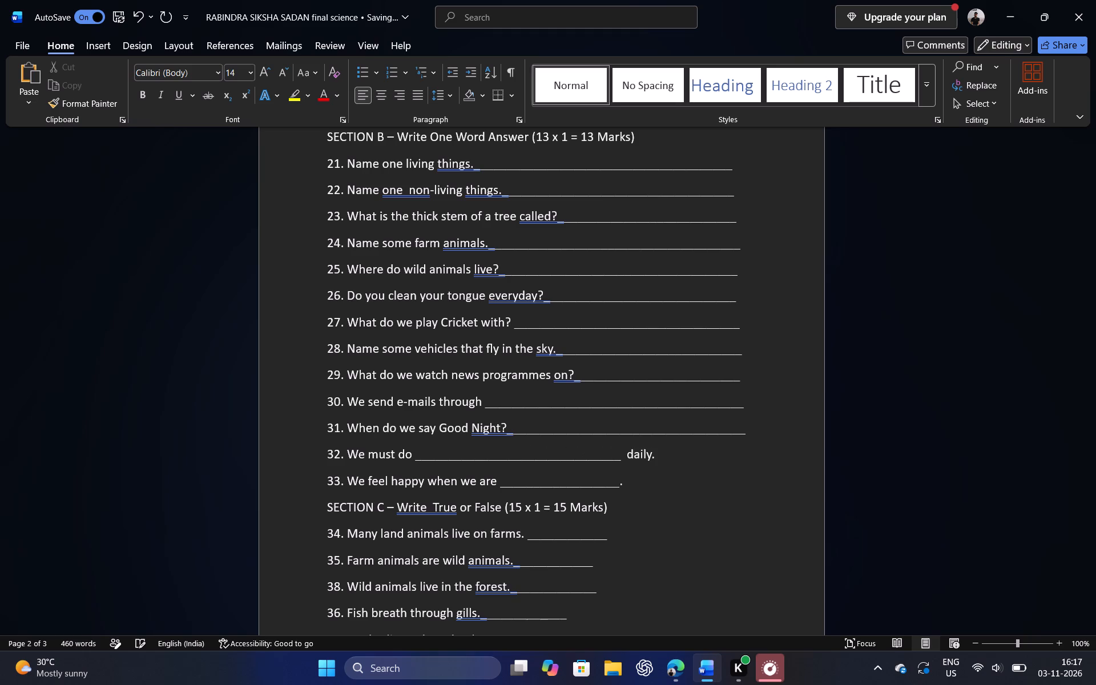
key(shift+underscore)
key(shift+underscore)
key(shift+underscore)
key(shift+underscore)
key(shift+underscore)
key(shift+underscore)
text(____)
Lengthen the blank in question 33, "We feel happy when we are", by 14 underscores before the full stop.
key(Down)
key(Down)
key(Up)
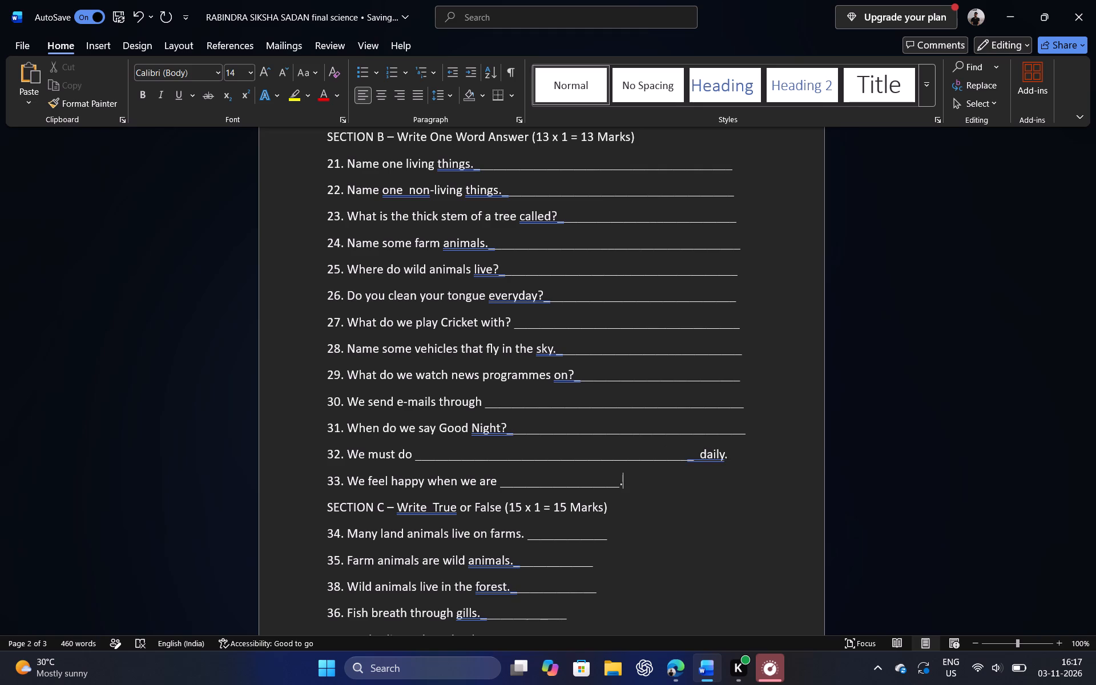
key(Left)
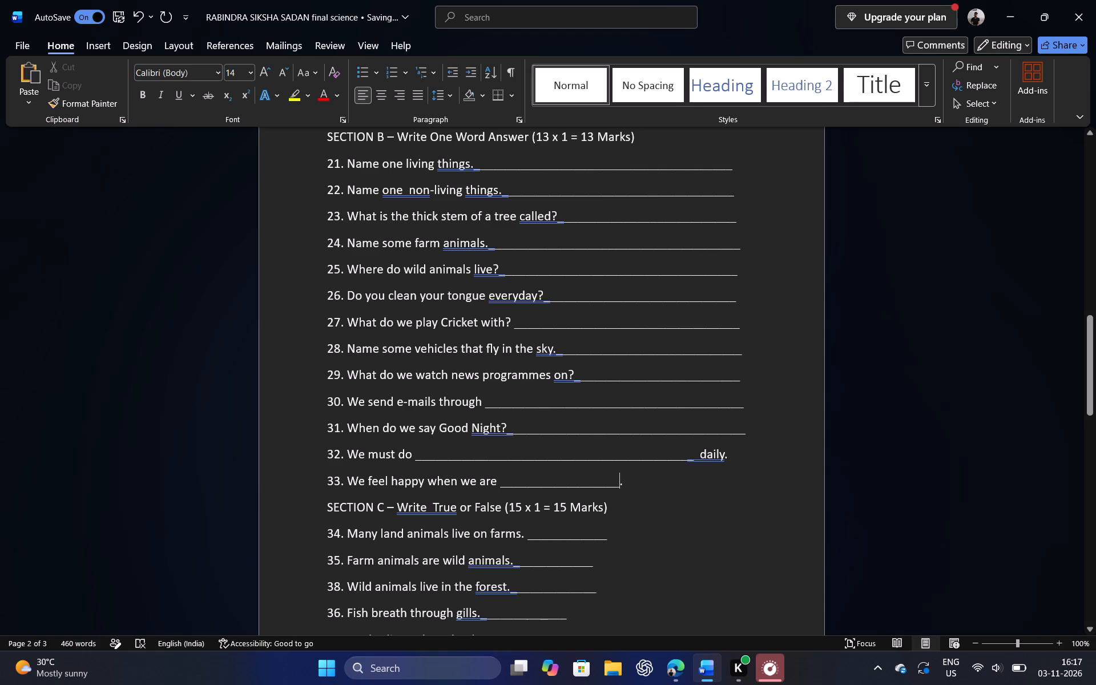
key(shift+underscore)
key(shift+underscore)
key(shift+underscore)
key(shift+underscore)
key(shift+underscore)
key(shift+underscore)
key(shift+underscore)
key(shift+underscore)
key(shift+underscore)
key(shift+underscore)
key(shift+underscore)
text(__)
key(shift+underscore)
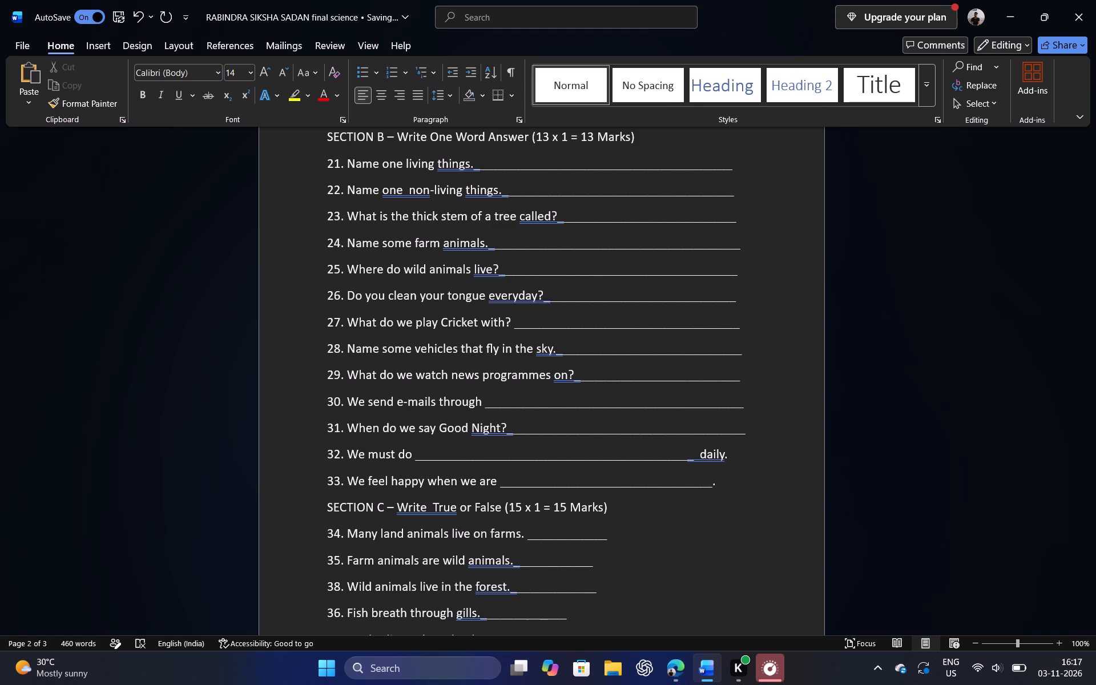
Lengthen the blank in question 34 of Section C, "Many land animals live on farms.", by 9 underscores.
key(Down)
key(Down)
key(Down)
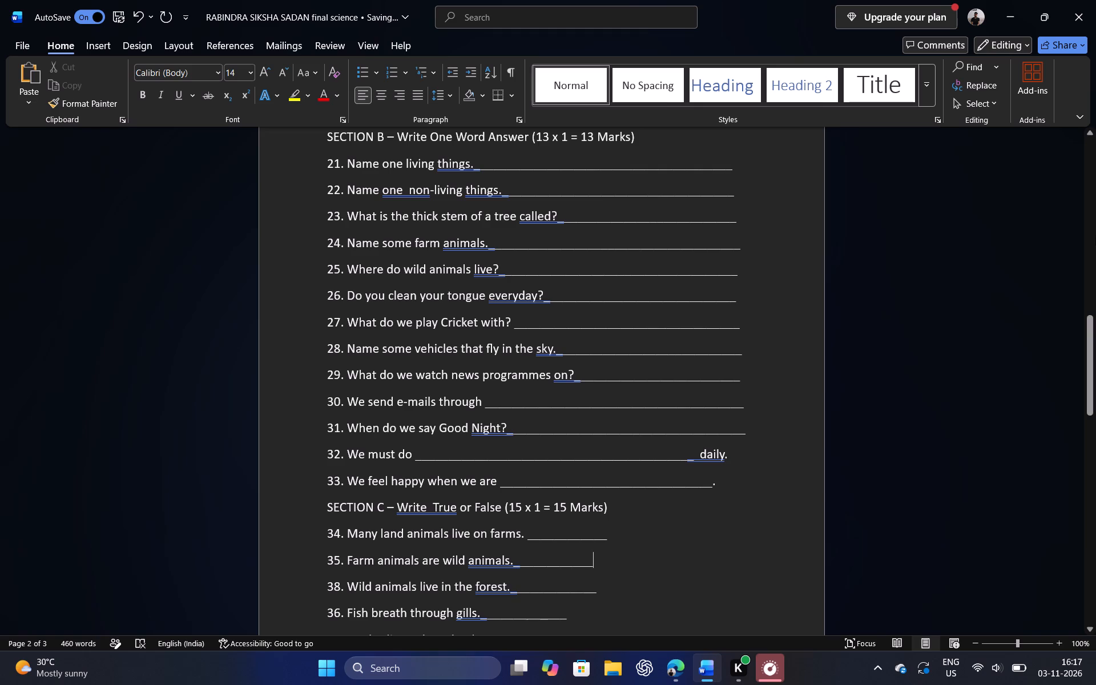
drag(1090, 331, 1095, 444)
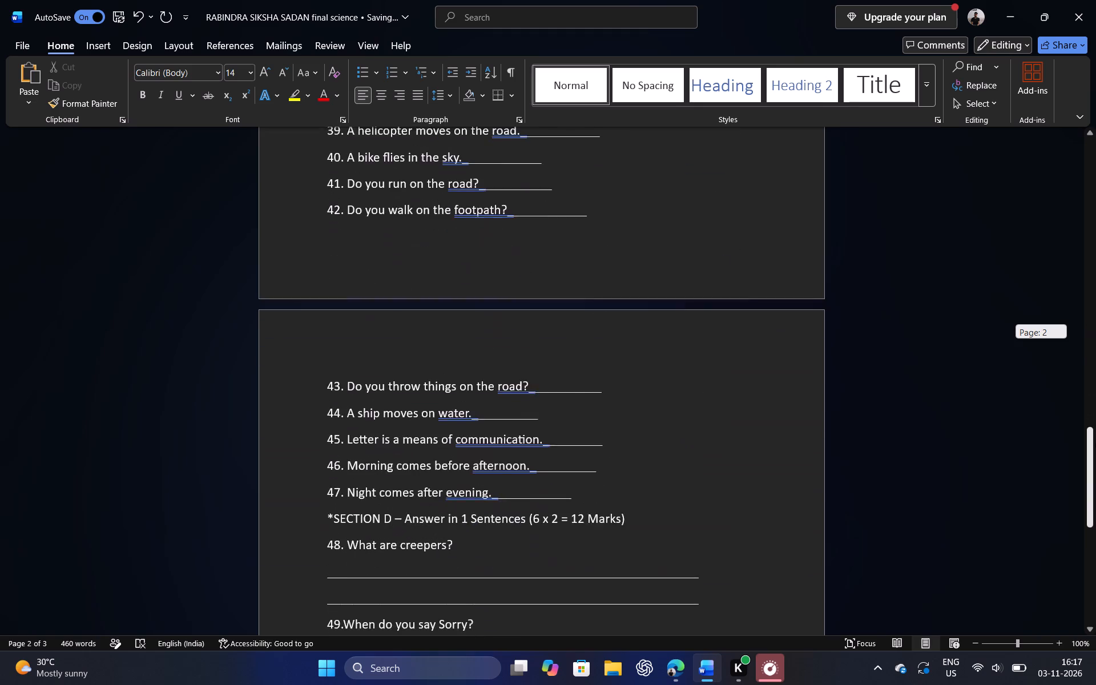
drag(1095, 444, 1095, 483)
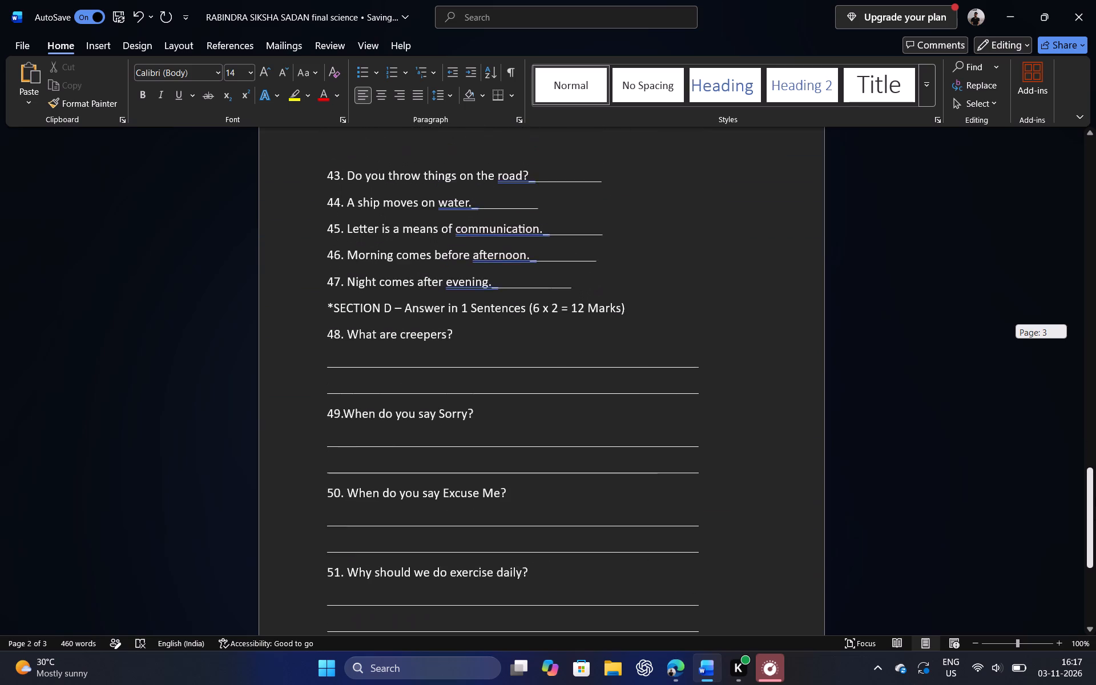
drag(1095, 483, 1095, 393)
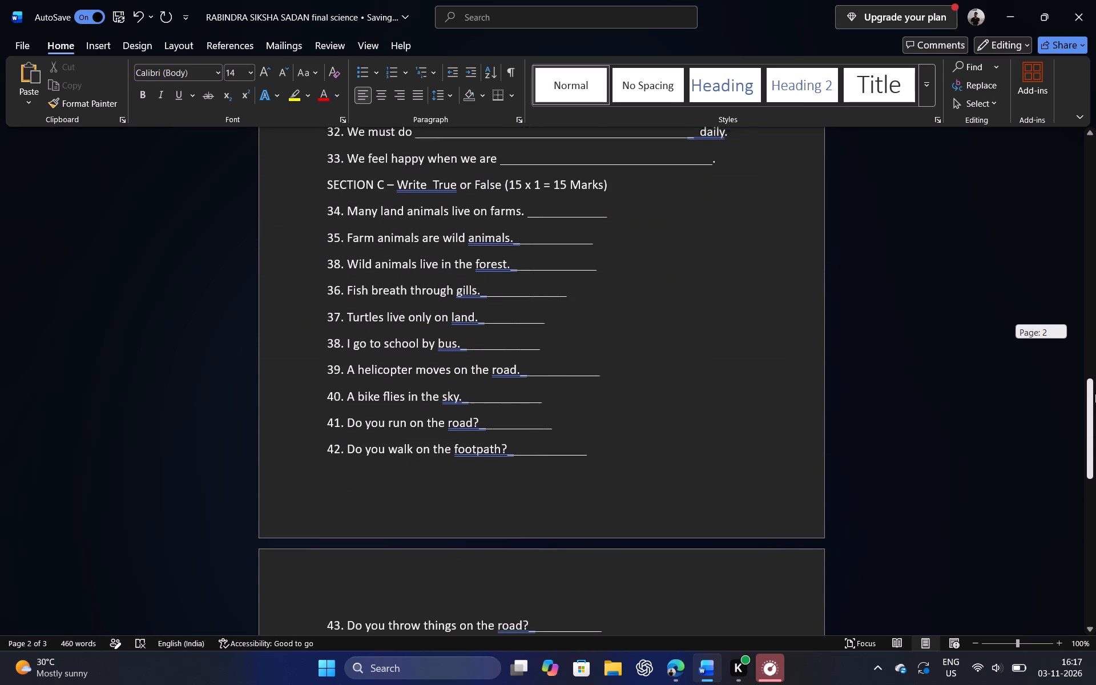
drag(1095, 393, 1093, 385)
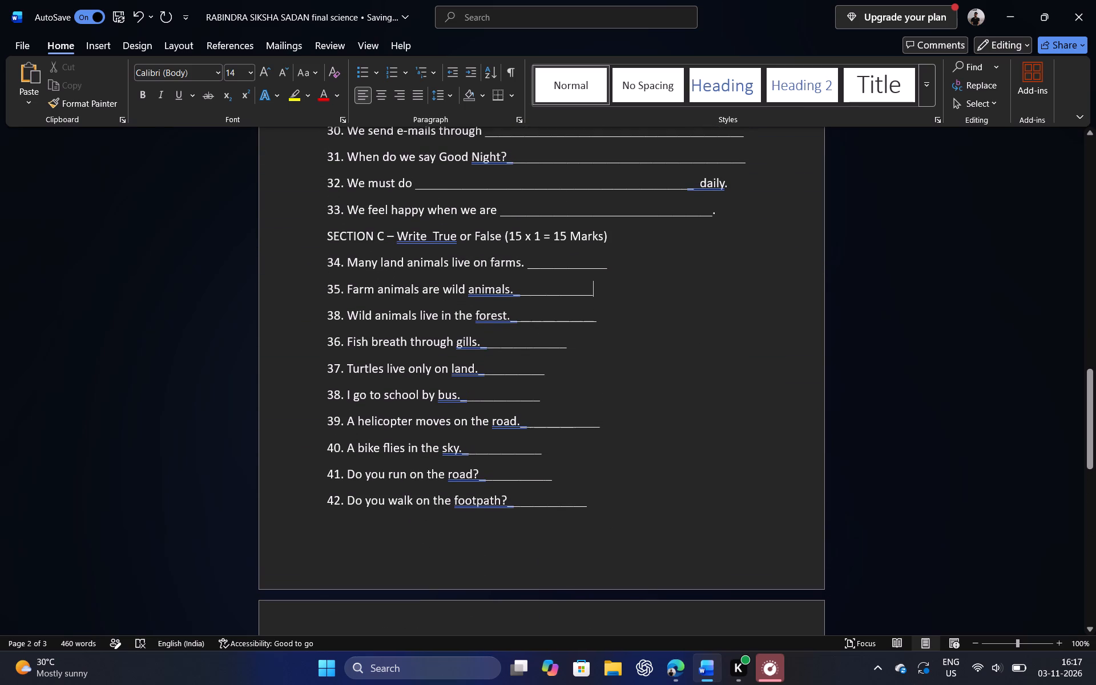
key(Up)
key(shift+underscore)
key(shift+underscore)
key(shift+underscore)
key(shift+underscore)
key(shift+underscore)
key(shift+underscore)
key(shift+underscore)
key(shift+underscore)
key(shift+underscore)
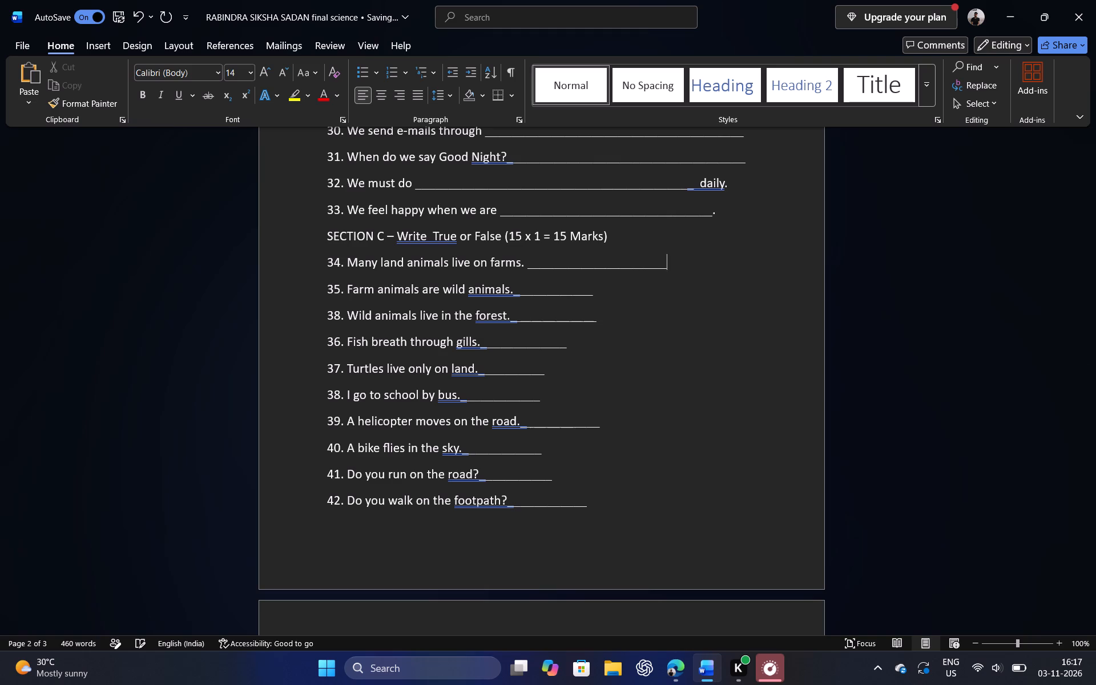
Lengthen the blank in question 35, "Farm animals are wild animals.", by 11 underscores.
key(Down)
key(shift+underscore)
key(shift+underscore)
key(shift+underscore)
key(shift+underscore)
key(shift+underscore)
key(shift+underscore)
key(shift+underscore)
key(shift+underscore)
text(___)
Lengthen the blank after "Wild animals live in the forest.", the first question numbered 38, by 11 underscores.
key(Down)
key(shift+underscore)
key(shift+underscore)
key(shift+underscore)
key(shift+underscore)
key(shift+underscore)
key(shift+underscore)
key(shift+underscore)
key(shift+underscore)
text(___)
Lengthen the blank in question 36, "Fish breath through gills.", by 15 underscores in total.
key(Down)
key(shift+underscore)
key(shift+underscore)
key(shift+underscore)
key(shift+underscore)
key(shift+underscore)
key(shift+underscore)
key(shift+underscore)
key(shift+underscore)
key(shift+underscore)
key(shift+underscore)
key(shift+underscore)
key(shift+underscore)
key(shift+underscore)
text(___)
key(BackSpace)
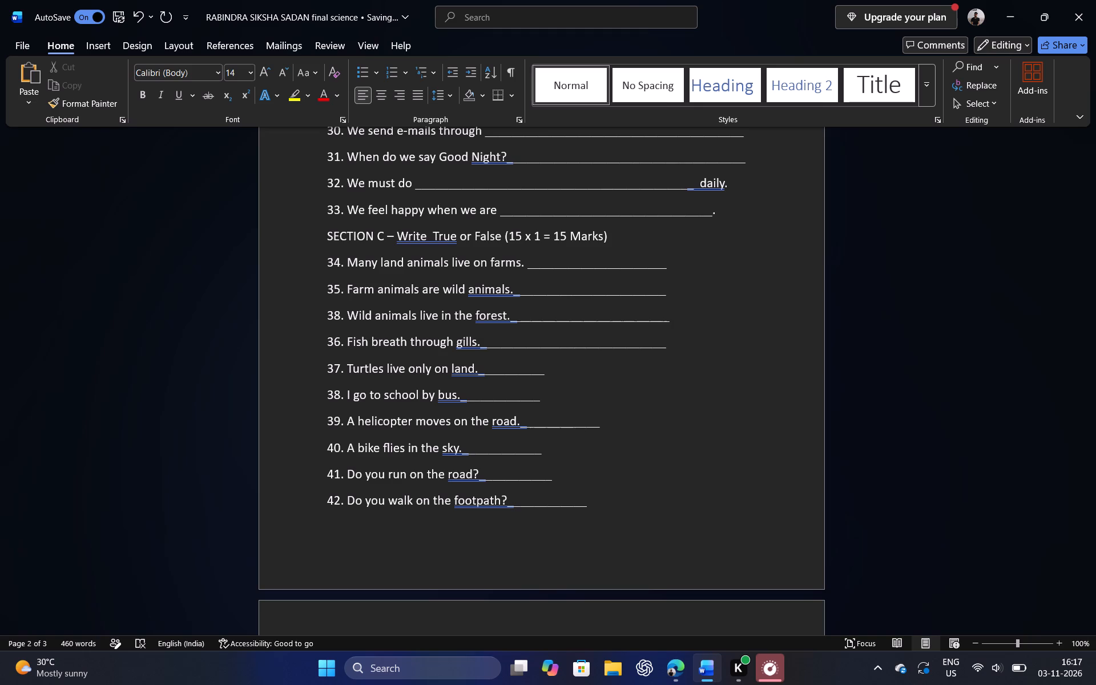
Lengthen the blank in question 37, "Turtles live only on land.", by 18 underscores.
key(Down)
key(shift+underscore)
key(shift+underscore)
key(shift+underscore)
key(shift+underscore)
key(shift+underscore)
key(shift+underscore)
key(shift+underscore)
key(shift+underscore)
key(shift+underscore)
key(shift+underscore)
key(shift+underscore)
key(shift+underscore)
key(shift+underscore)
key(shift+underscore)
key(shift+underscore)
key(shift+underscore)
text(__)
Lengthen the blank after "I go to school by bus.", the second question numbered 38, by 18 underscores.
key(Down)
key(shift+underscore)
key(shift+underscore)
key(shift+underscore)
key(shift+underscore)
key(shift+underscore)
key(shift+underscore)
key(shift+underscore)
key(shift+underscore)
key(shift+underscore)
key(shift+underscore)
key(shift+underscore)
text(_______)
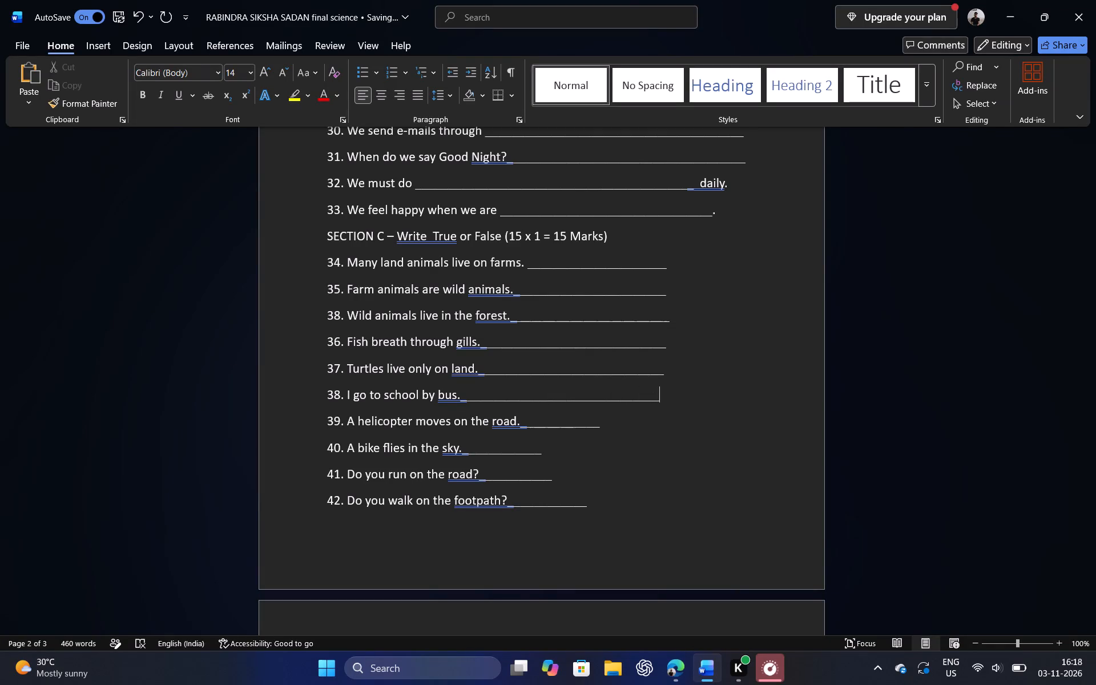
Lengthen the blank in question 39, "A helicopter moves on the road.", by 9 underscores.
key(Down)
key(shift+underscore)
key(shift+underscore)
key(shift+underscore)
key(shift+underscore)
key(shift+underscore)
key(shift+underscore)
text(___)
Lengthen the blank in question 40, "A bike flies in the sky.", by 18 underscores.
key(Down)
key(shift+underscore)
key(shift+underscore)
key(shift+underscore)
key(shift+underscore)
key(shift+underscore)
key(shift+underscore)
key(shift+underscore)
key(shift+underscore)
key(shift+underscore)
key(shift+underscore)
key(shift+underscore)
key(shift+underscore)
text(______)
Lengthen the blank in question 41, "Do you run on the road?", by 17 underscores.
key(Down)
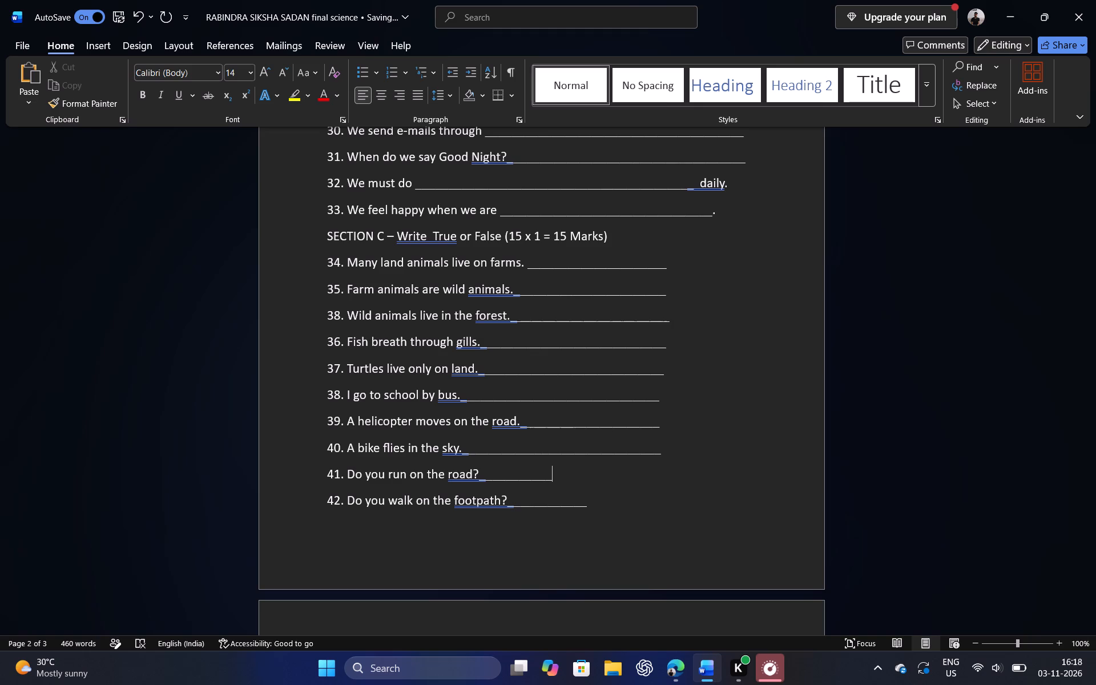
key(shift+underscore)
key(shift+underscore)
key(shift+underscore)
key(shift+underscore)
key(shift+underscore)
key(shift+underscore)
key(shift+underscore)
key(shift+underscore)
key(shift+underscore)
key(shift+underscore)
key(shift+underscore)
key(shift+underscore)
key(shift+underscore)
text(____)
Lengthen the blank in question 42, "Do you walk on the footpath?", by 12 underscores.
key(Down)
key(shift+underscore)
key(shift+underscore)
key(shift+underscore)
key(shift+underscore)
key(shift+underscore)
key(shift+underscore)
key(shift+underscore)
key(shift+underscore)
key(shift+underscore)
key(shift+underscore)
key(shift+underscore)
key(shift+underscore)
Lengthen the blank in question 47, "Night comes after evening.", by 12 underscores.
key(Down)
key(Down)
key(Down)
key(Down)
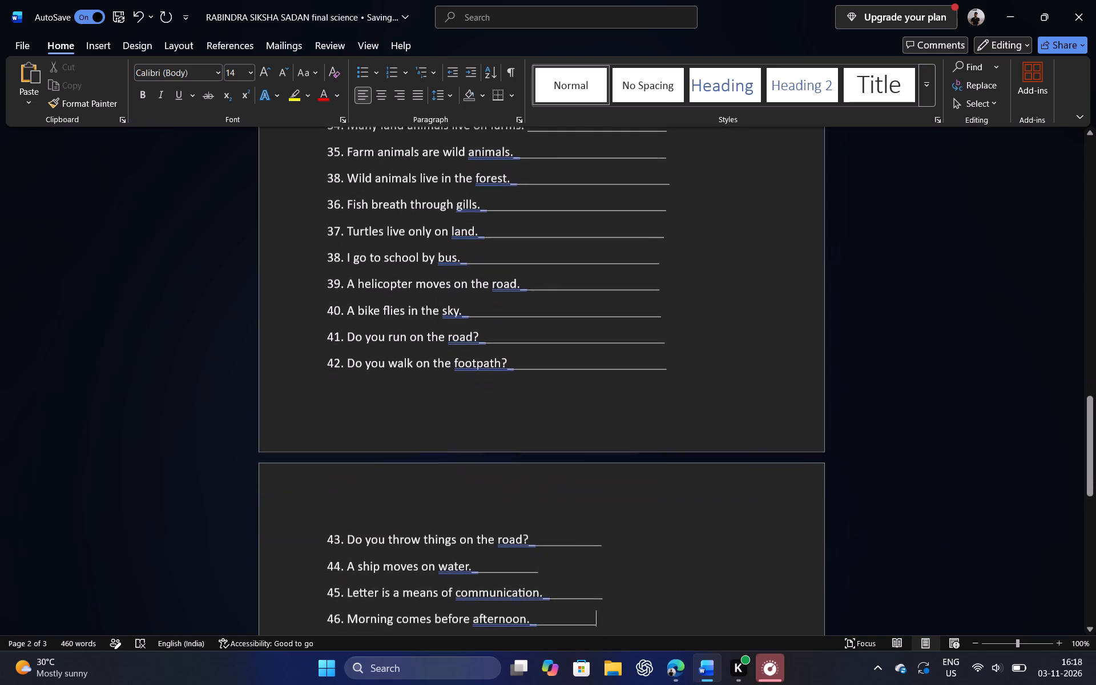
key(Down)
key(Down)
key(Down)
key(Up)
key(Up)
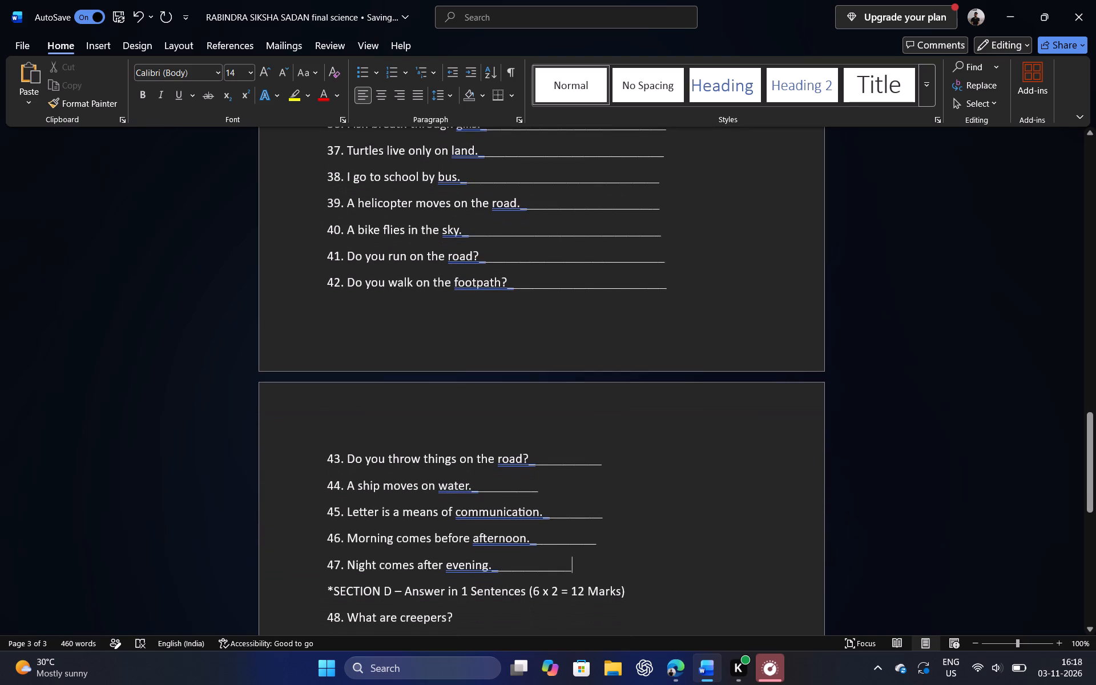
key(shift+underscore)
key(shift+underscore)
key(shift+underscore)
key(shift+underscore)
key(shift+underscore)
key(shift+underscore)
key(shift+underscore)
key(shift+underscore)
key(shift+underscore)
key(shift+underscore)
key(shift+underscore)
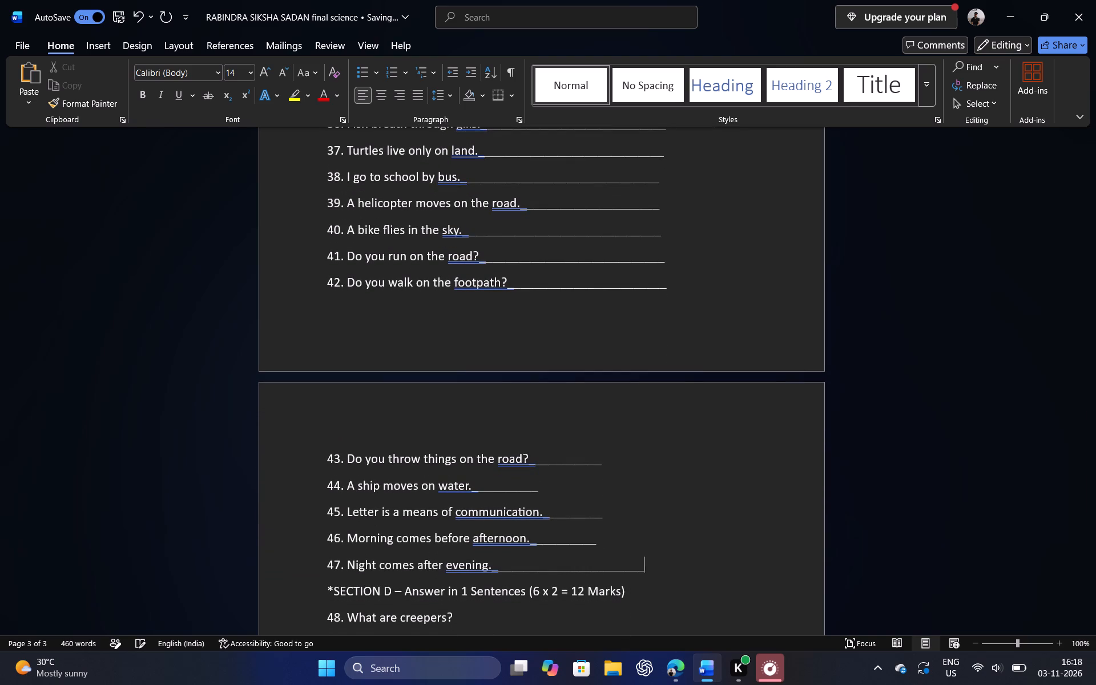
key(shift+underscore)
Lengthen the blank in question 46, "Morning comes before afternoon.", by 8 underscores.
key(Up)
key(shift+underscore)
key(shift+underscore)
key(shift+underscore)
key(shift+underscore)
key(shift+underscore)
key(shift+underscore)
key(shift+underscore)
key(shift+underscore)
Lengthen the blank in question 45, "Letter is a means of communication.", by 6 underscores.
key(Up)
key(shift+underscore)
key(shift+underscore)
key(shift+underscore)
key(shift+underscore)
key(shift+underscore)
key(shift+underscore)
Extend the blank in question 47, "Night comes after evening.", by another 6 underscores.
key(Down)
key(Down)
key(Right)
key(shift+underscore)
key(shift+underscore)
key(shift+underscore)
key(shift+underscore)
key(shift+underscore)
key(shift+underscore)
Extend the blank in question 46, "Morning comes before afternoon.", so it ends about level with question 47's blank.
key(Up)
text(____)
Extend the blank in question 45, "Letter is a means of communication.", by a net 7 underscores, level with question 46's blank.
key(Up)
key(shift+underscore)
key(shift+underscore)
key(shift+underscore)
key(shift+underscore)
key(shift+underscore)
key(shift+underscore)
key(shift+underscore)
key(shift+underscore)
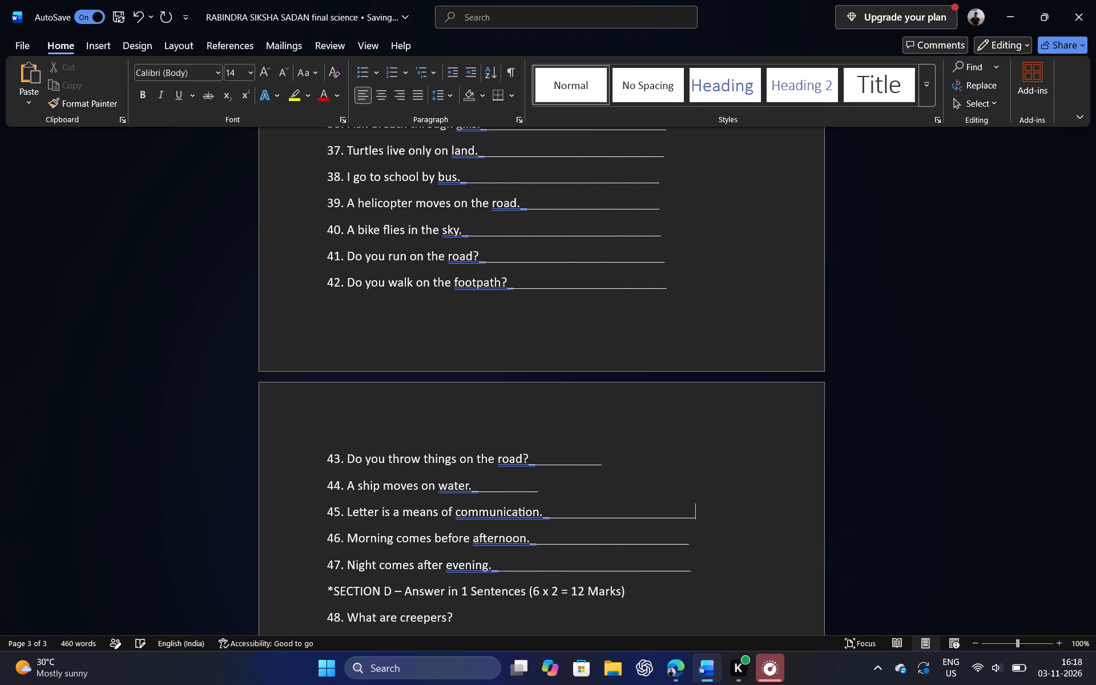
key(BackSpace)
Lengthen the blank in question 44, "A ship moves on water.", by 22 underscores.
key(Up)
key(shift+underscore)
key(shift+underscore)
key(shift+underscore)
key(shift+underscore)
key(shift+underscore)
key(shift+underscore)
key(shift+underscore)
key(shift+underscore)
key(shift+underscore)
key(shift+underscore)
key(shift+underscore)
key(shift+underscore)
key(shift+underscore)
key(shift+underscore)
key(shift+underscore)
key(shift+underscore)
key(shift+underscore)
key(shift+underscore)
text(____)
Lengthen the blank in question 43, "Do you throw things on the road?", by 13 underscores.
key(Up)
key(shift+underscore)
key(shift+underscore)
key(shift+underscore)
key(shift+underscore)
key(shift+underscore)
key(shift+underscore)
key(shift+underscore)
key(shift+underscore)
key(shift+underscore)
text(__)
text(__)
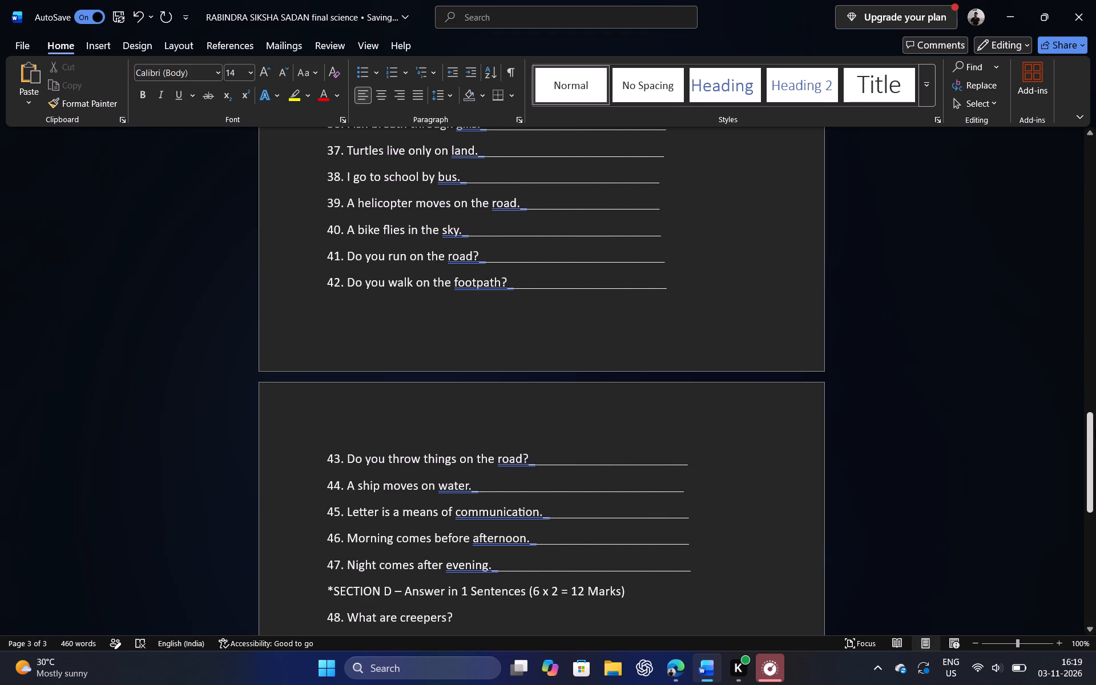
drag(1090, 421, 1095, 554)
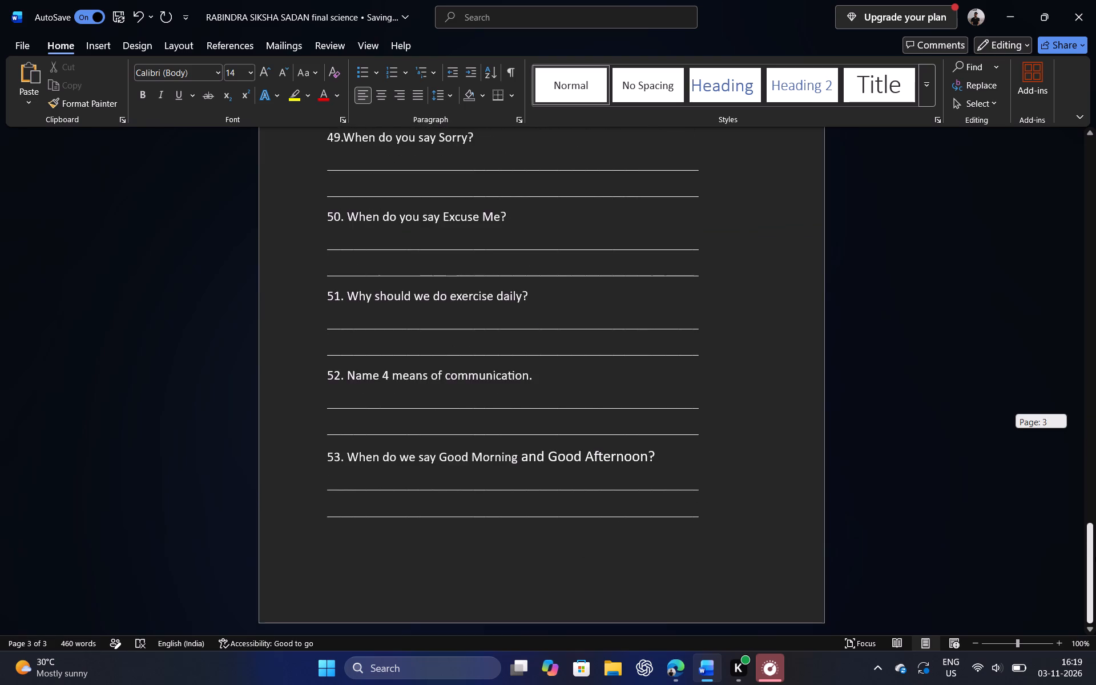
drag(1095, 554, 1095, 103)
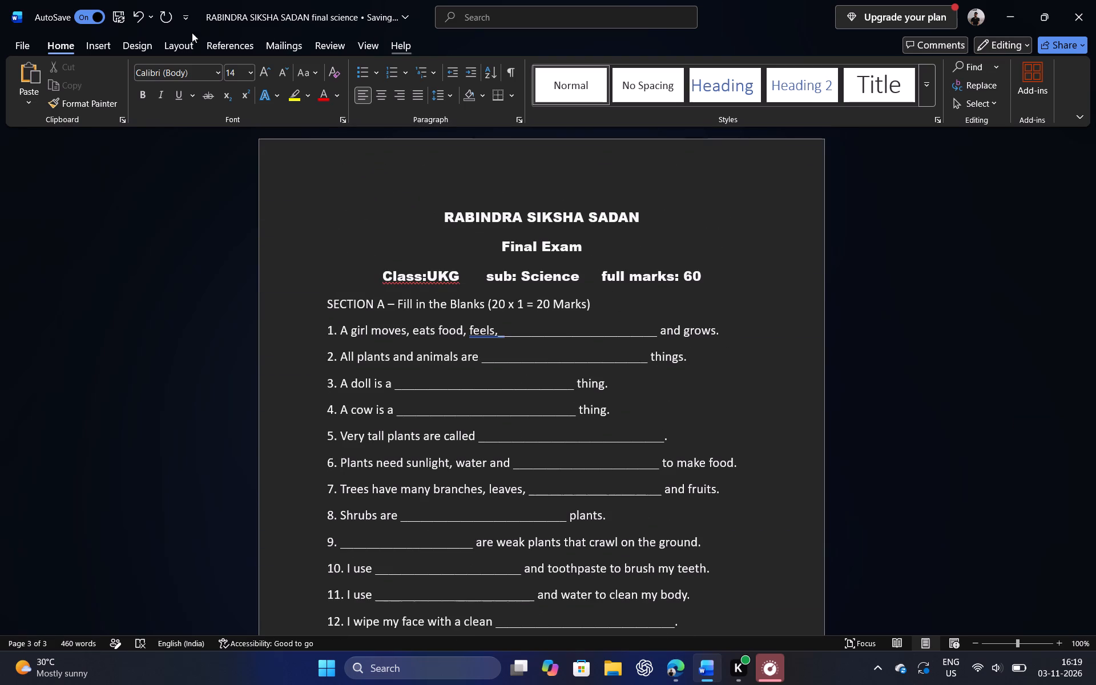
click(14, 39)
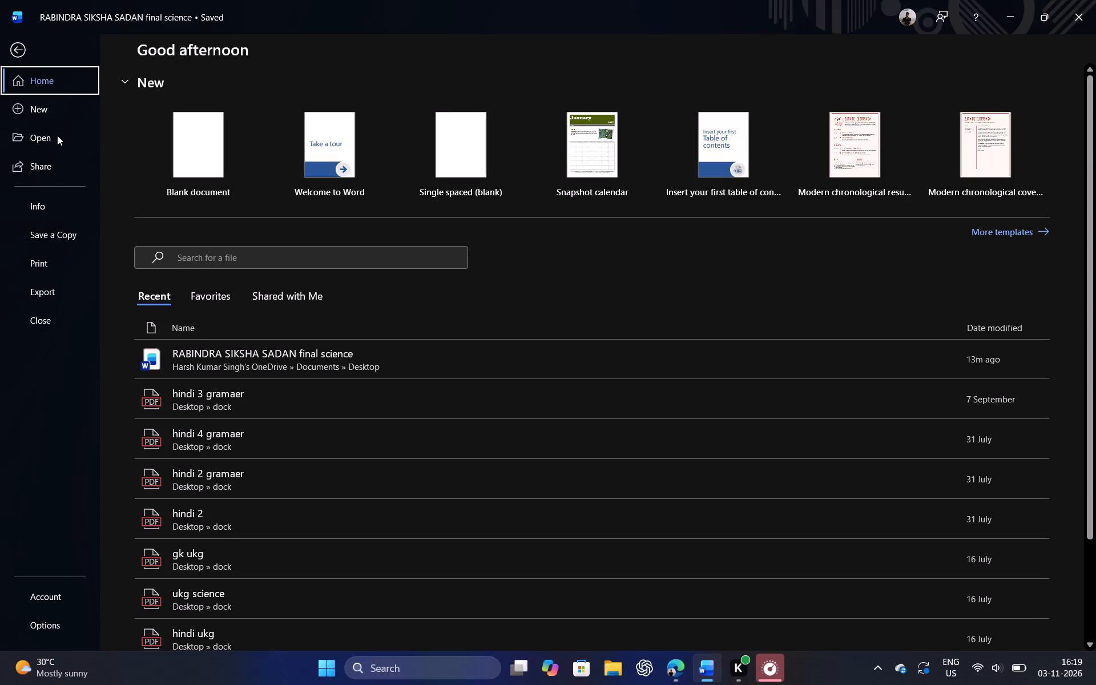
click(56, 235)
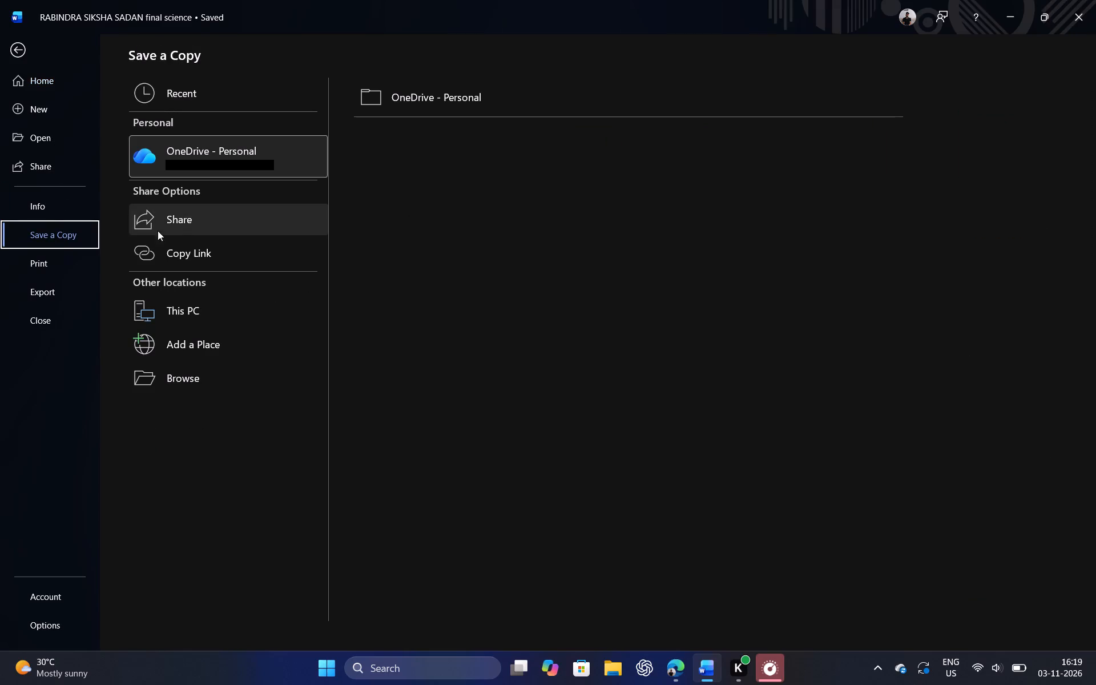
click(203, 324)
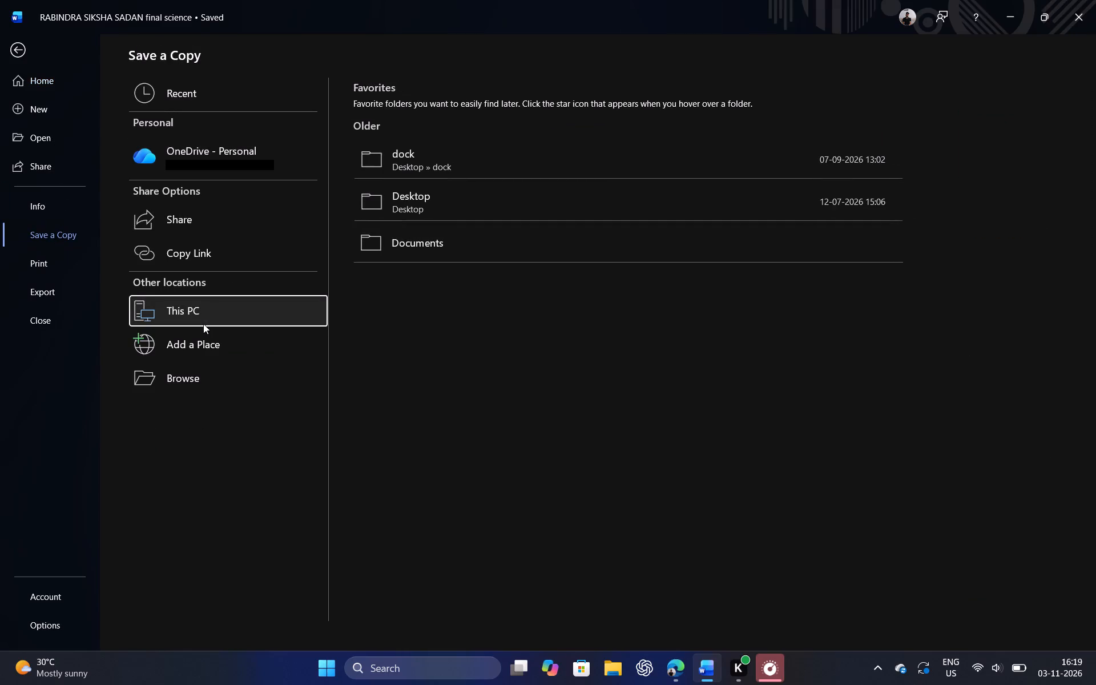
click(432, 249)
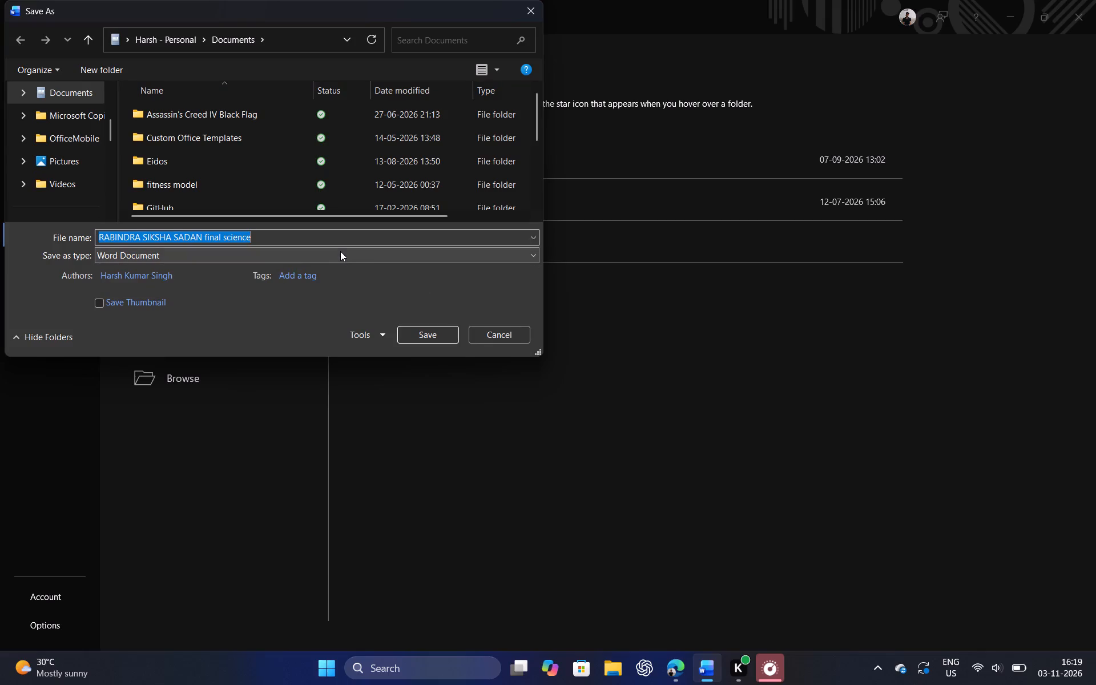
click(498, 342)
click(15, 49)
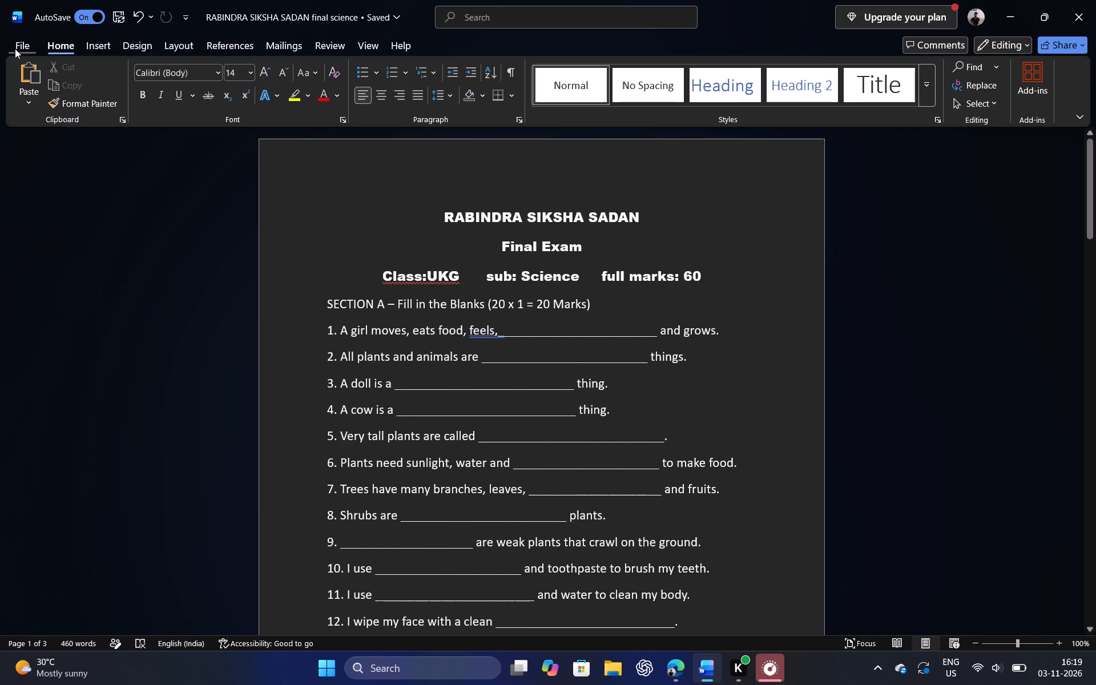
Add a bottom border beneath the "RABINDRA SIKSHA SADAN" title line at the top of the paper.
click(276, 163)
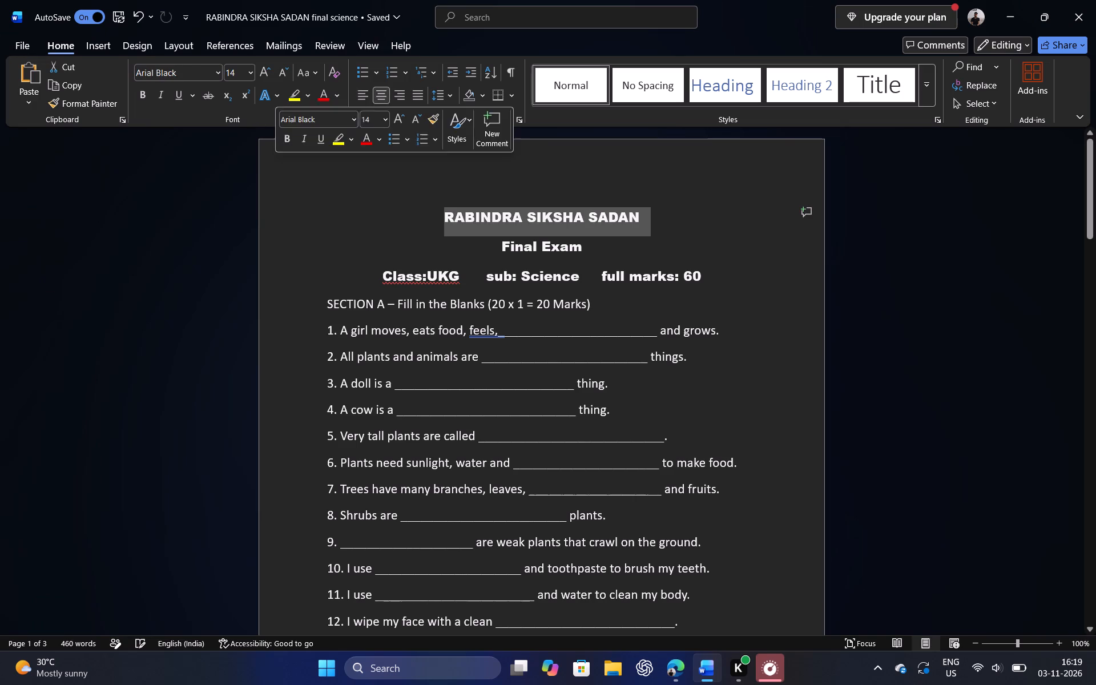
click(760, 176)
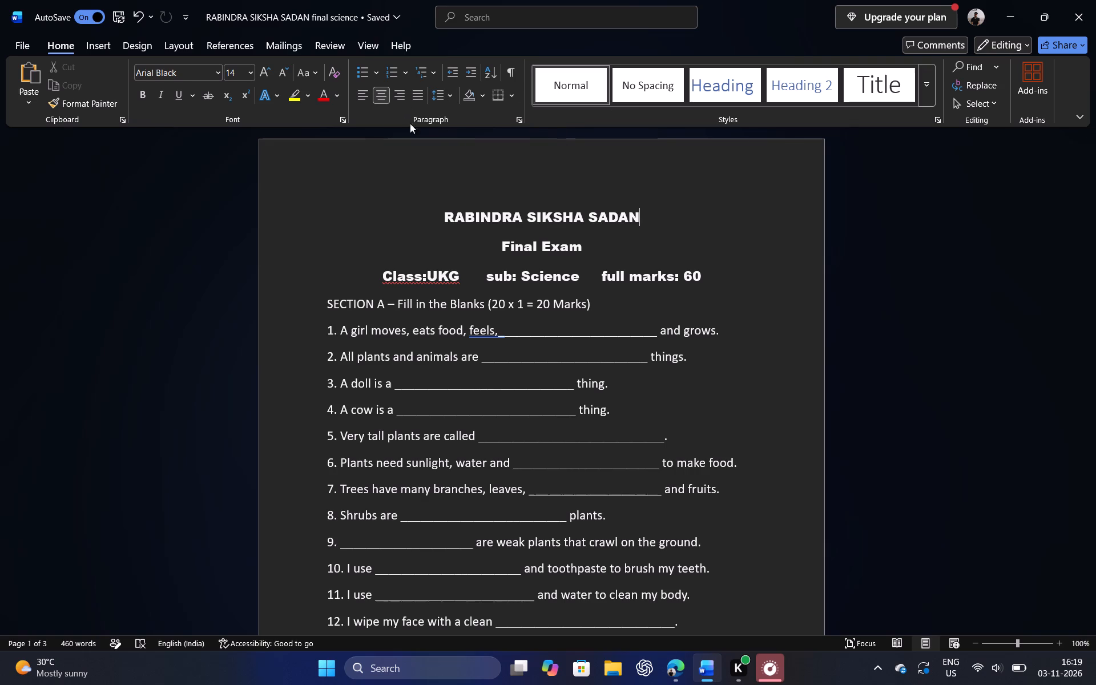
click(337, 95)
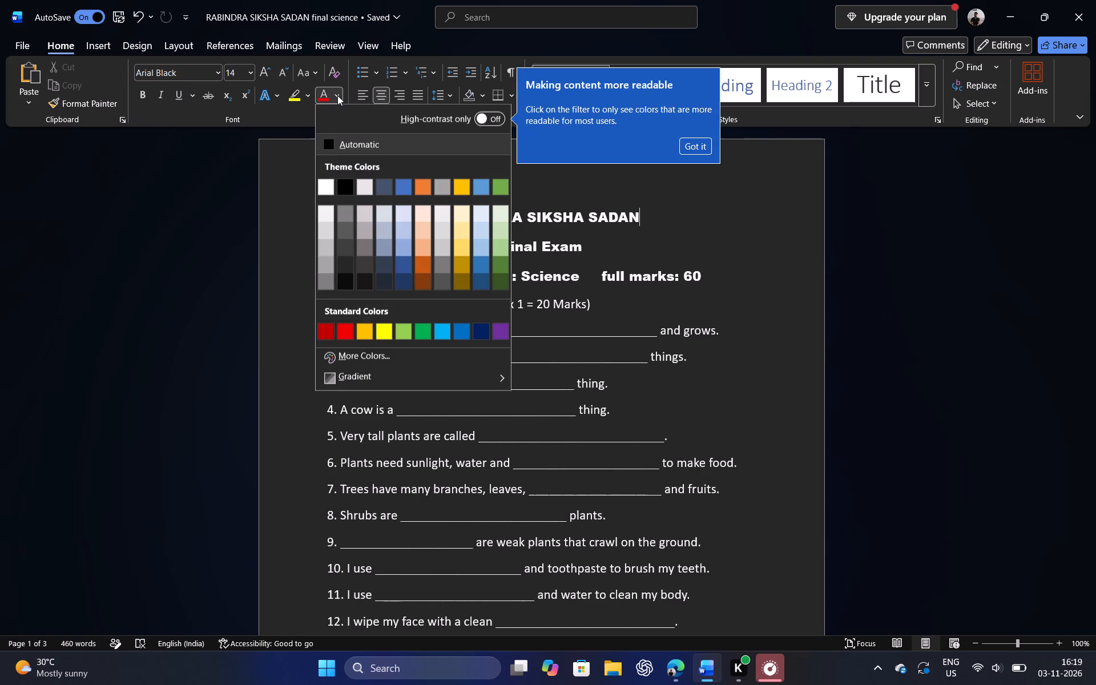
click(182, 178)
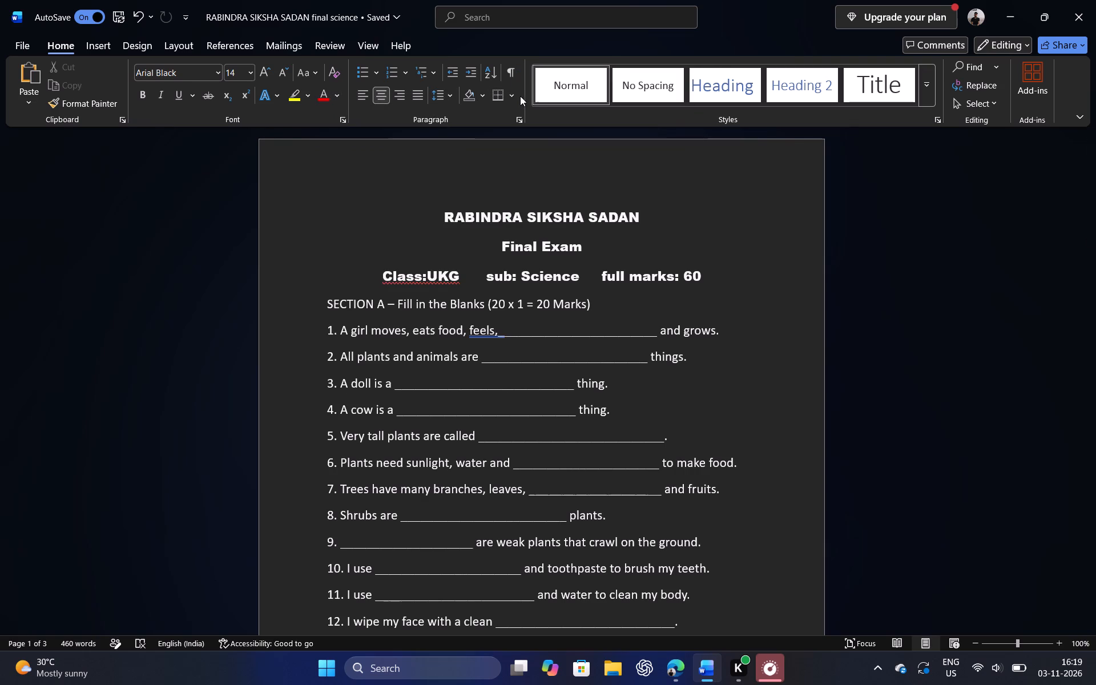
click(505, 91)
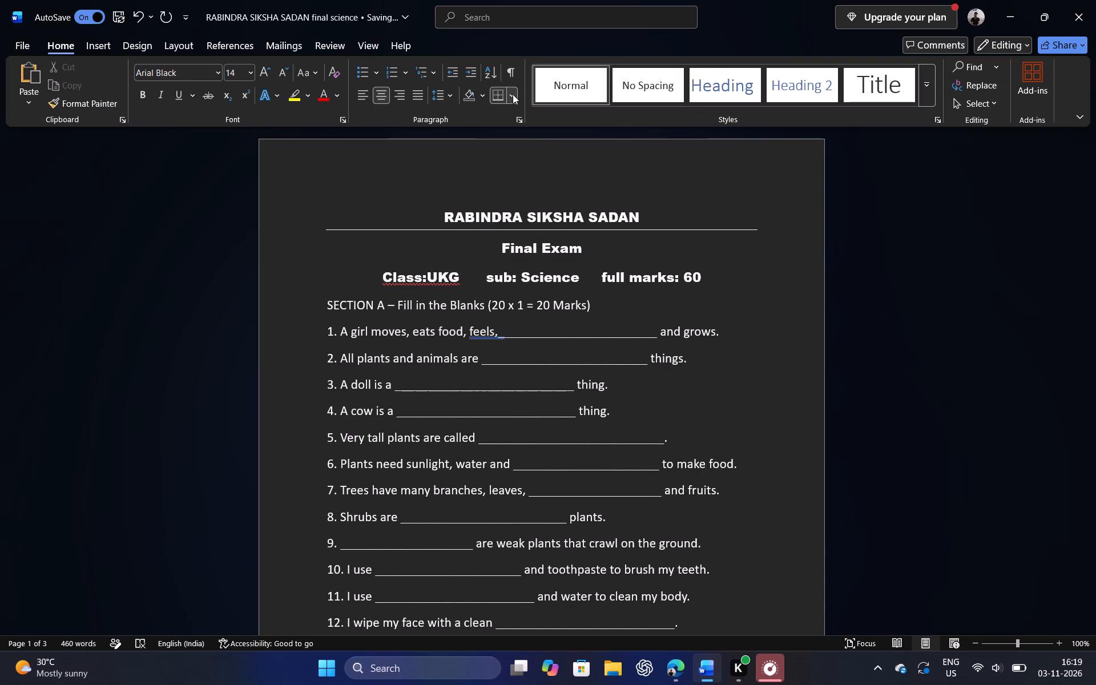
click(513, 94)
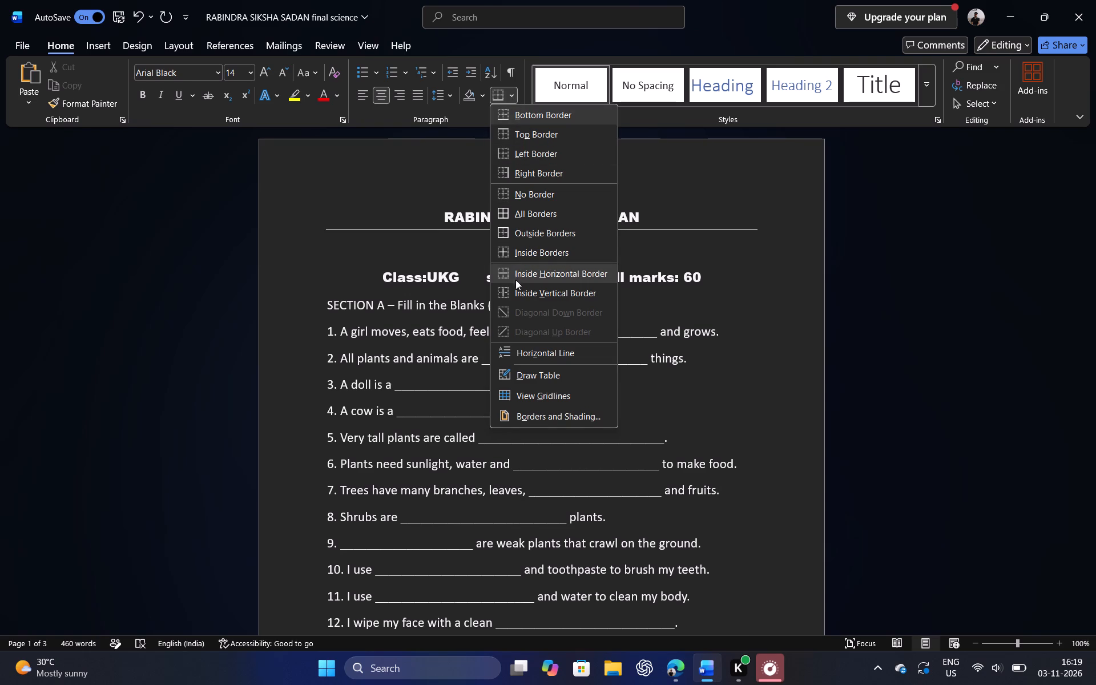
click(119, 327)
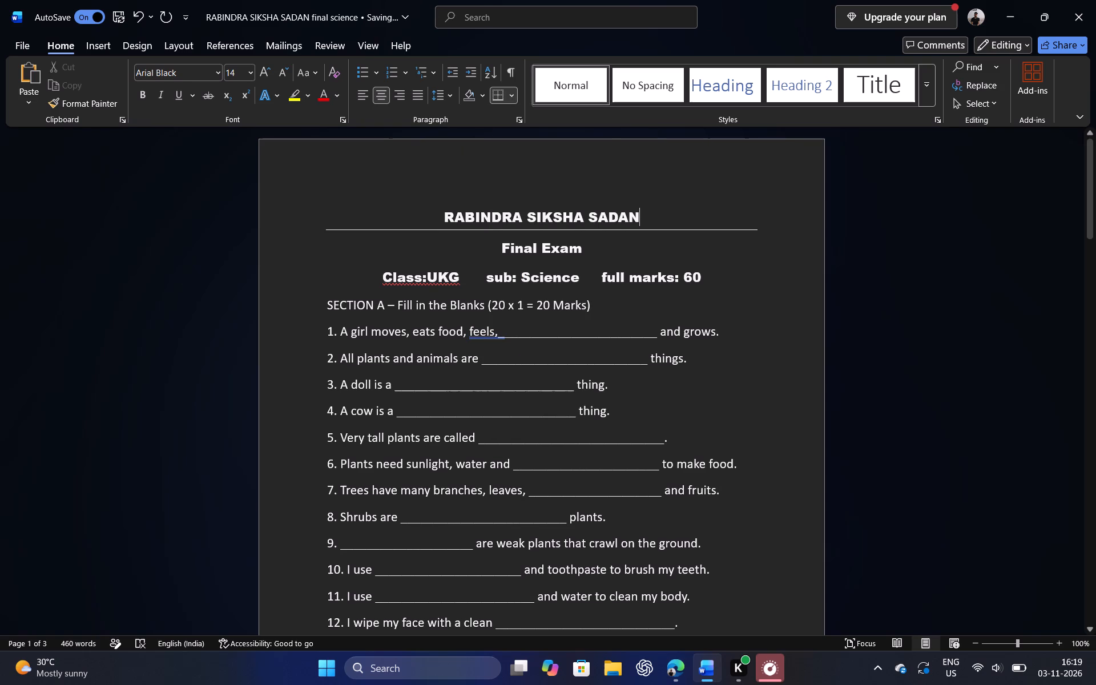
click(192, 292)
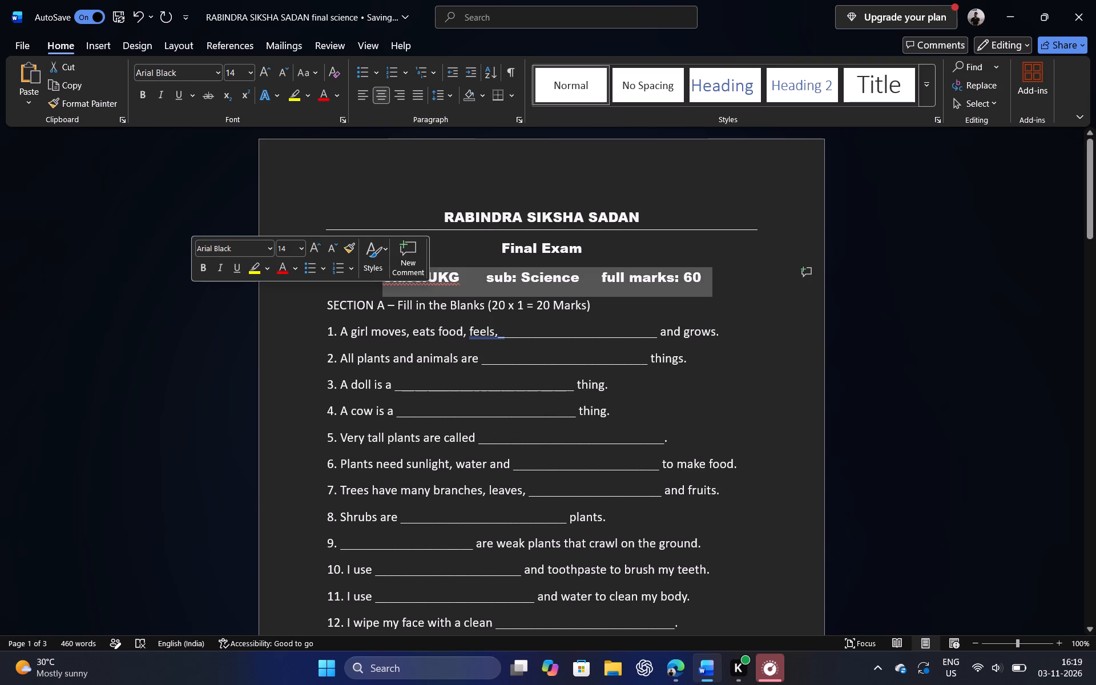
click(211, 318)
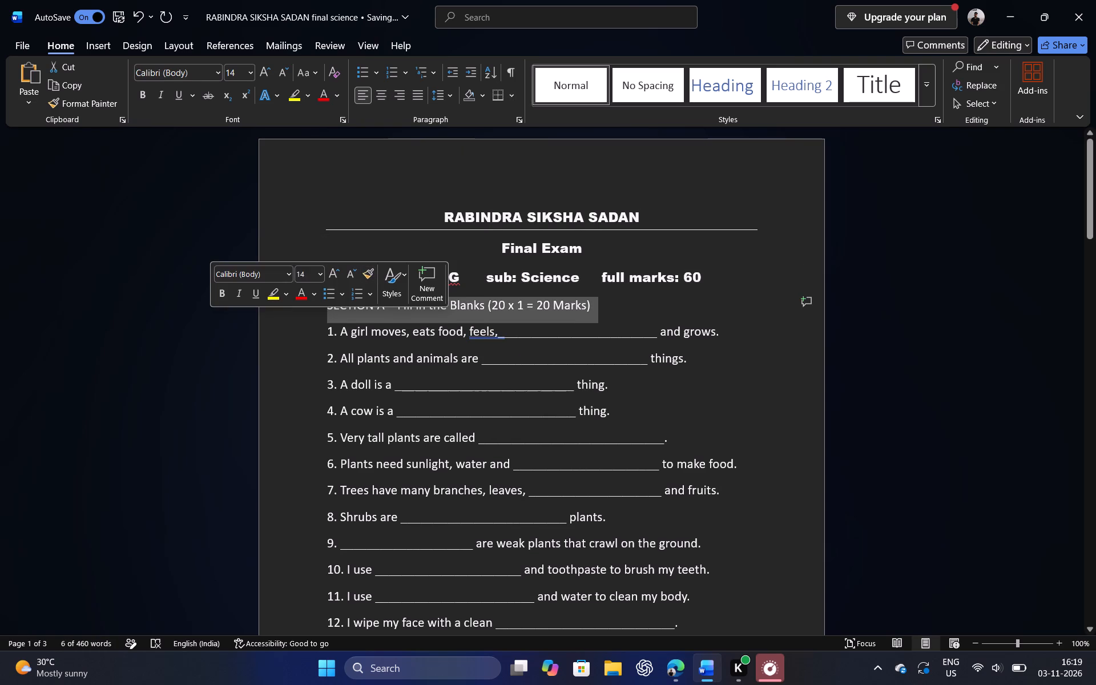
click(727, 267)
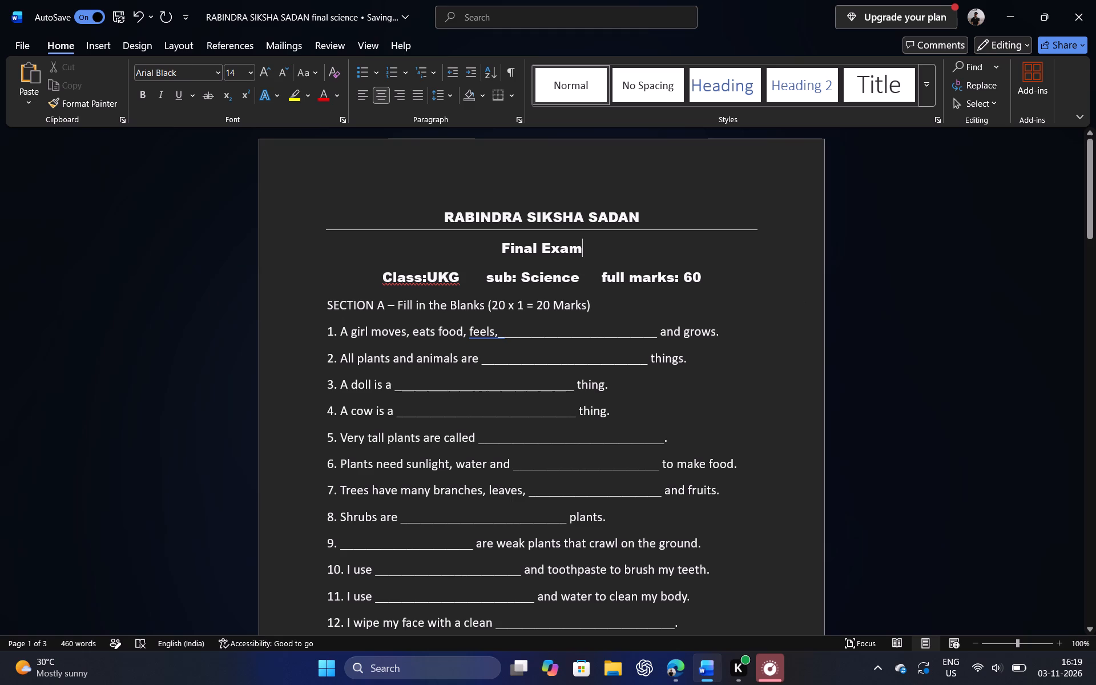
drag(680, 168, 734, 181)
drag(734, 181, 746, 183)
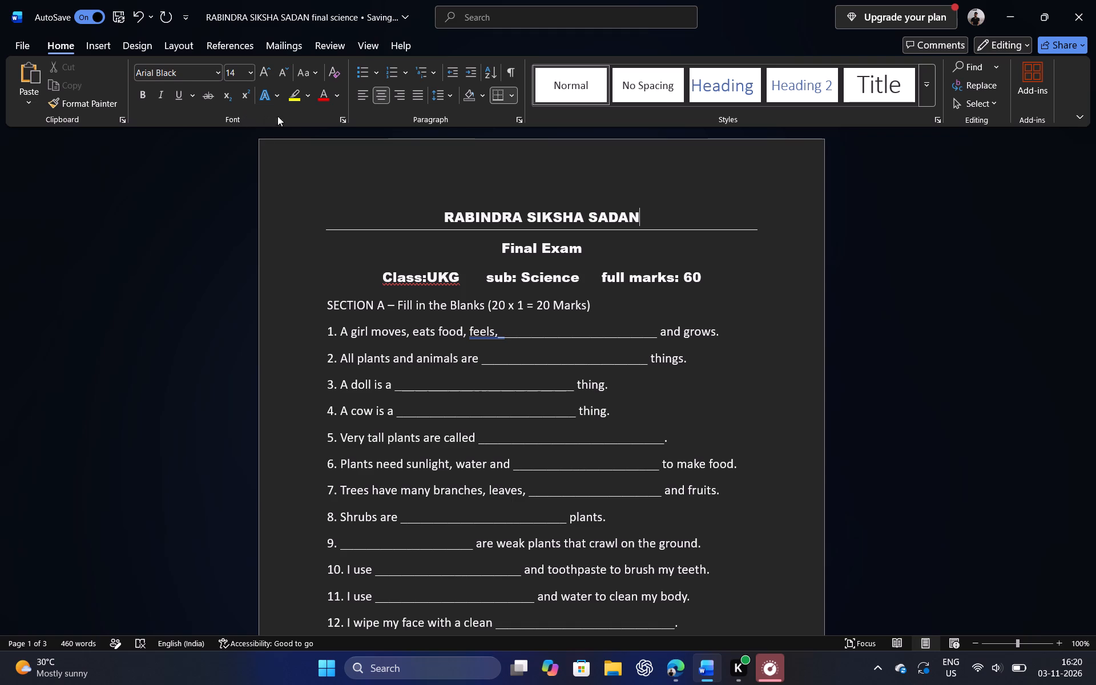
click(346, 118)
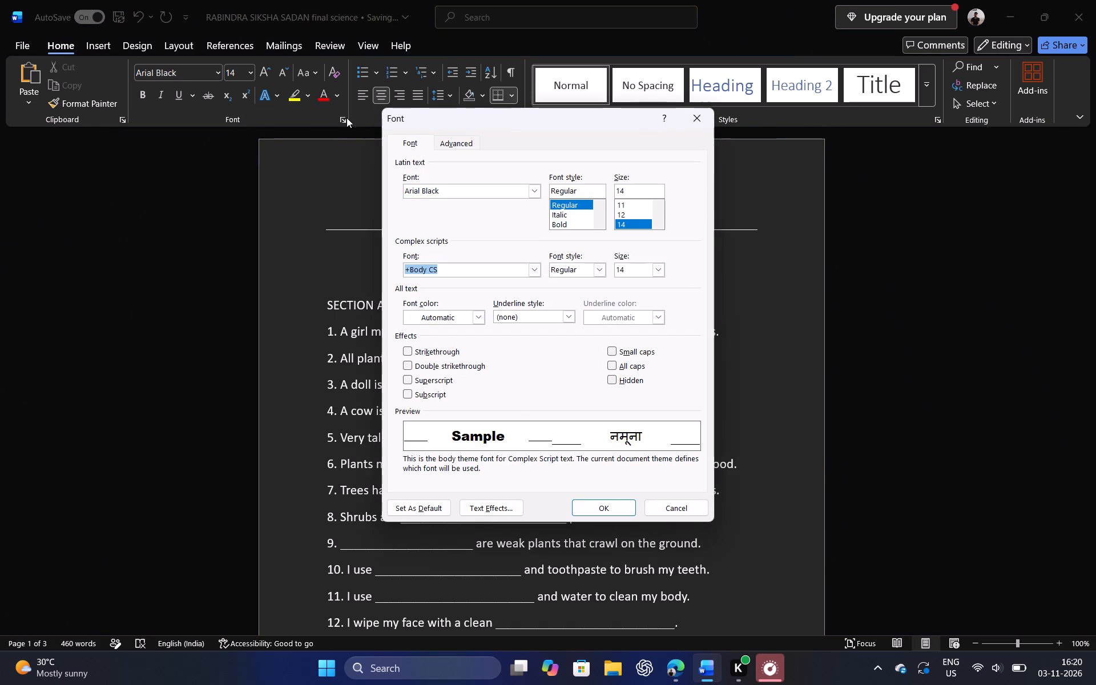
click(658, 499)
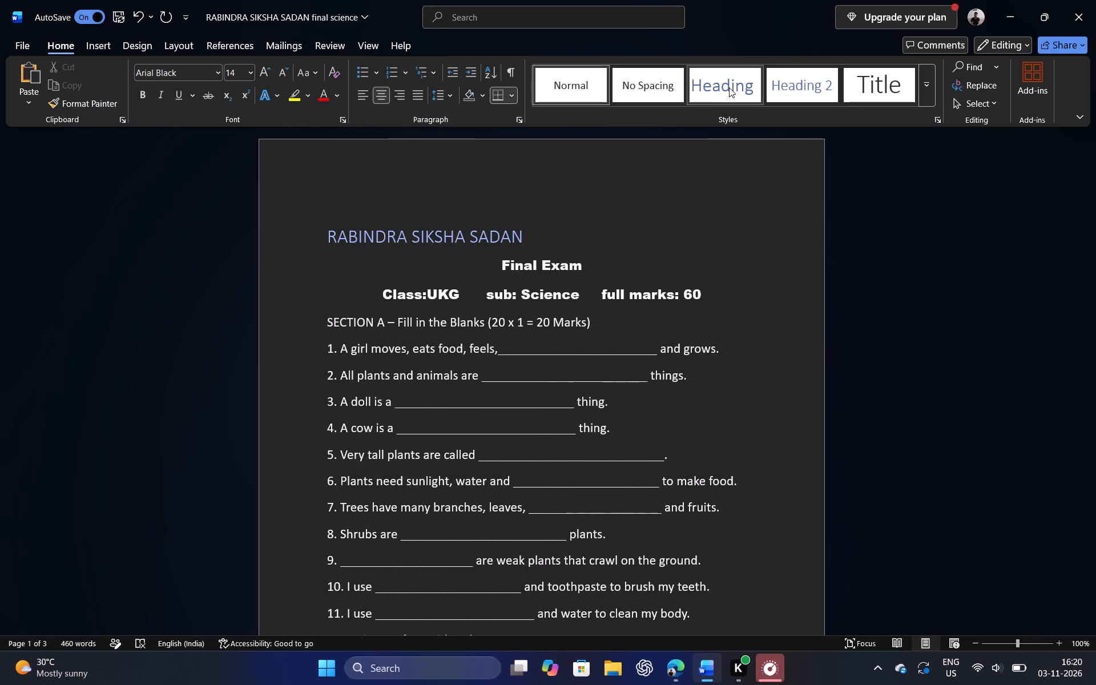
Reset the "RABINDRA SIKSHA SADAN" title line to the Normal style, clearing its bottom border, and centre it.
click(582, 86)
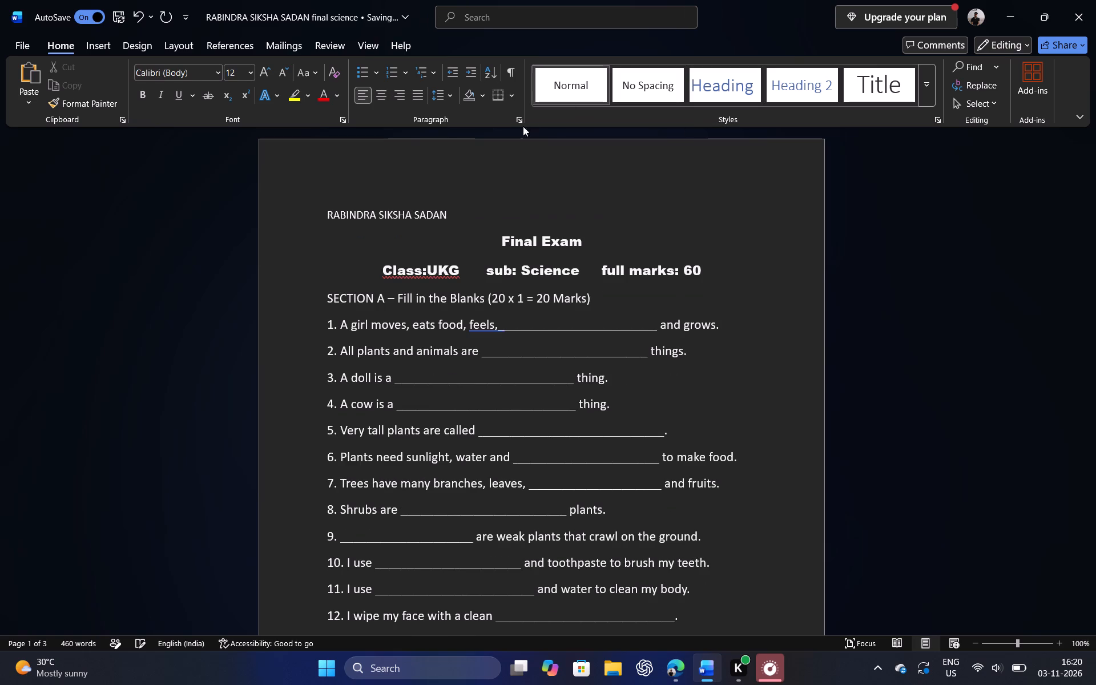
click(455, 215)
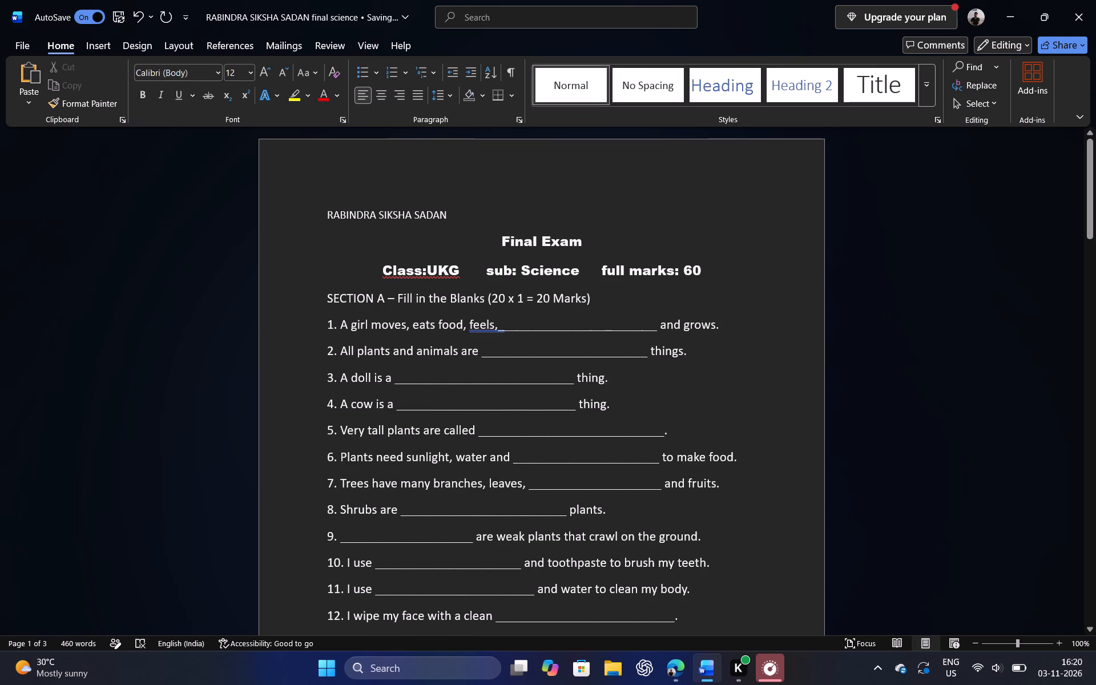
click(378, 101)
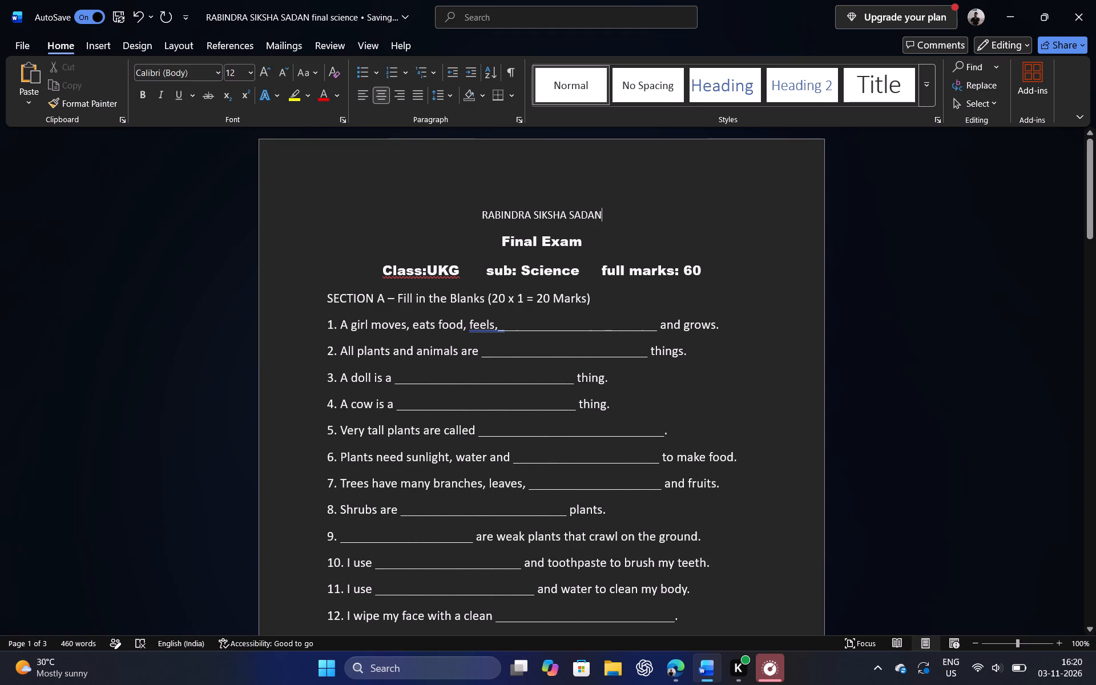
Format the "RABINDRA SIKSHA SADAN" title text in Arial Black at size 16.
drag(610, 215, 494, 211)
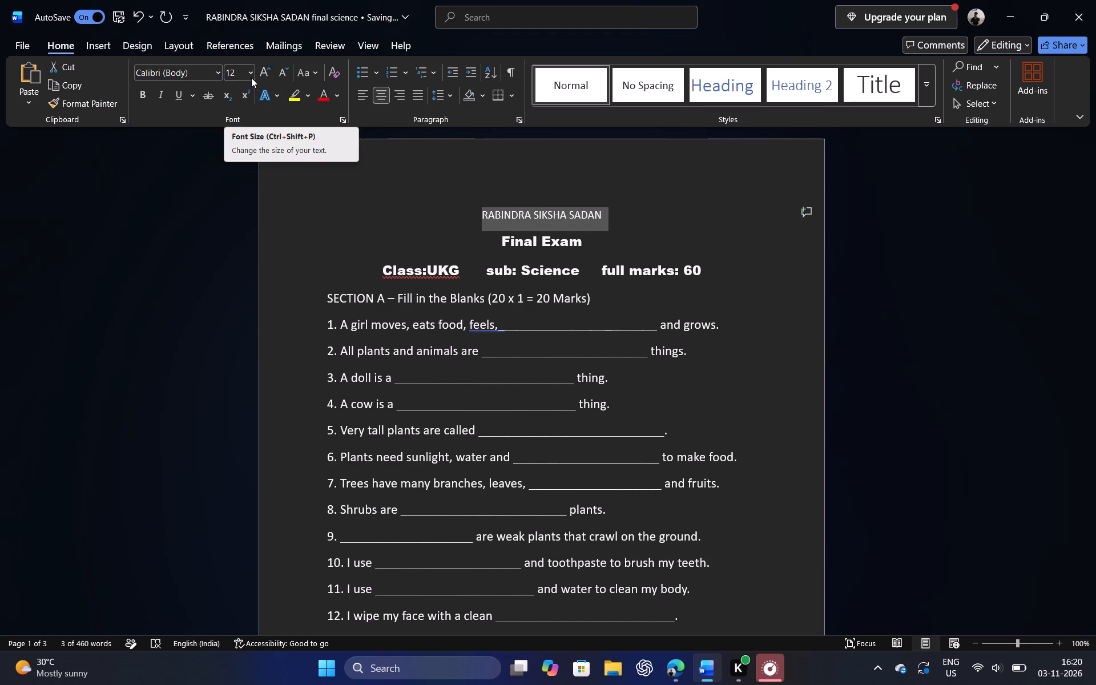
click(251, 71)
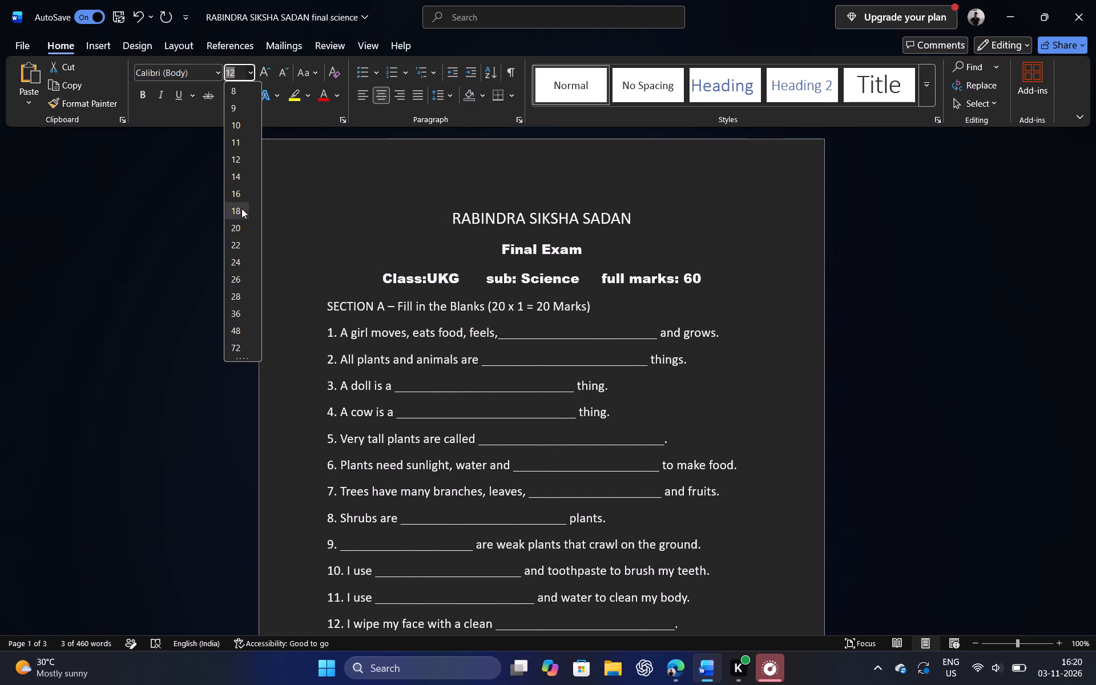
click(240, 186)
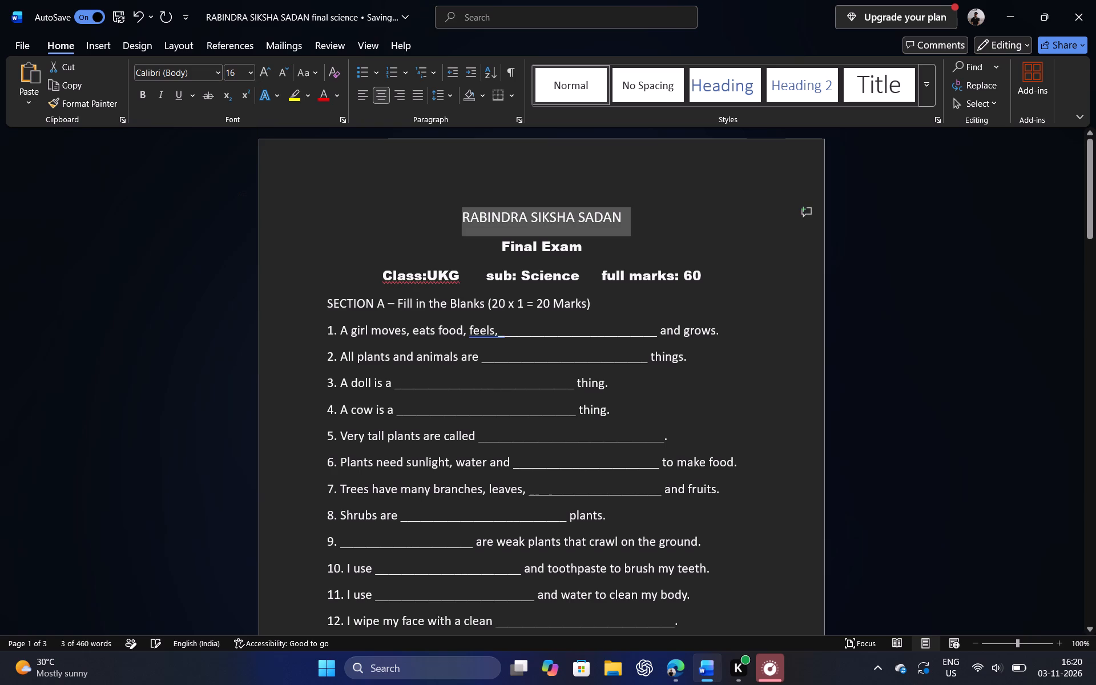
click(196, 203)
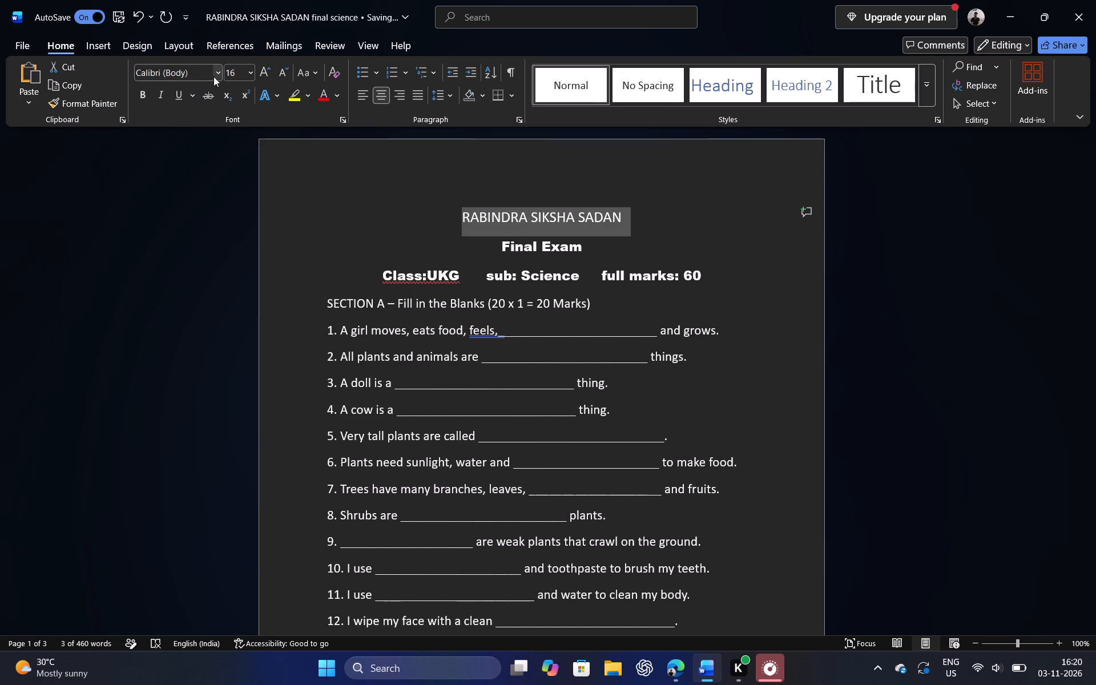
click(221, 75)
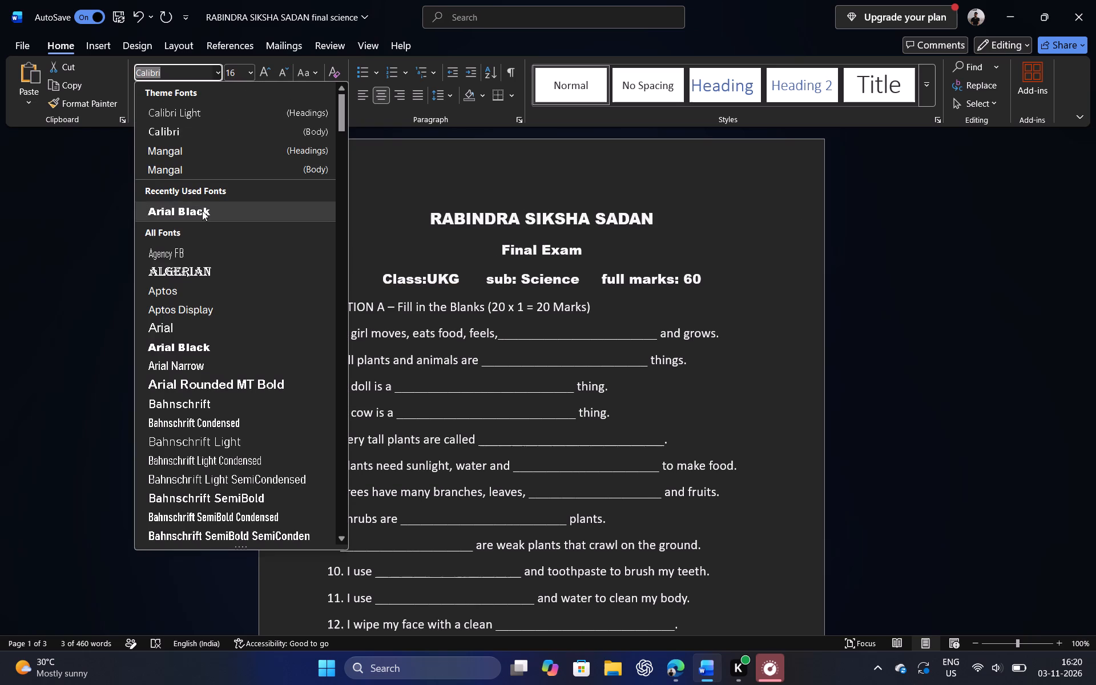
click(202, 211)
click(155, 207)
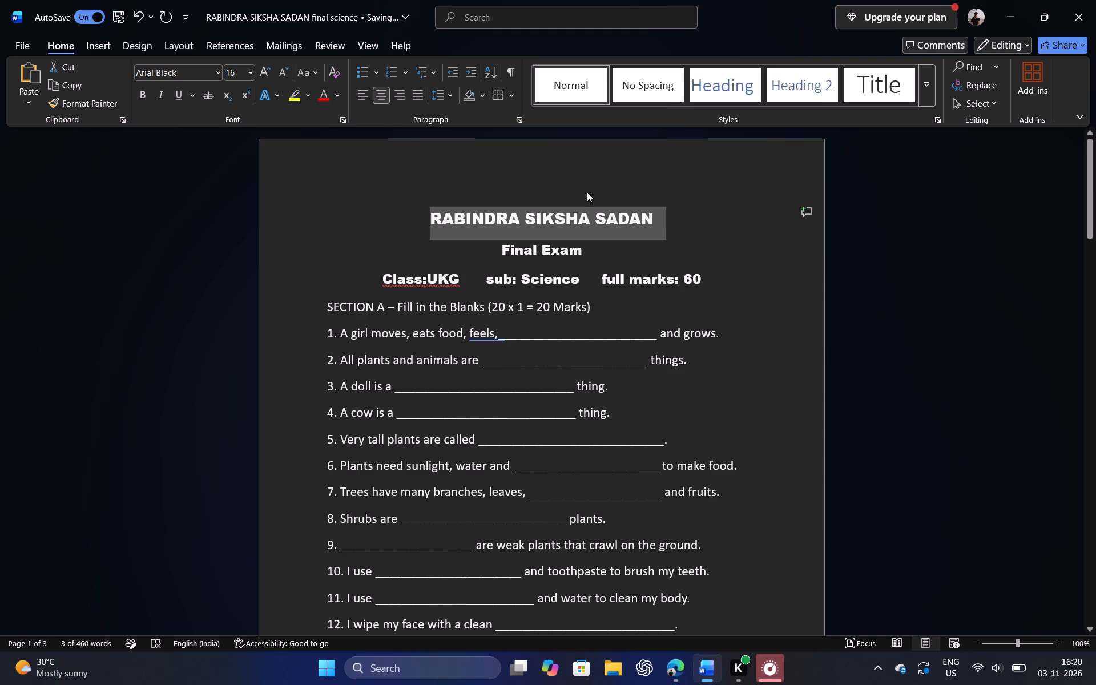
click(748, 237)
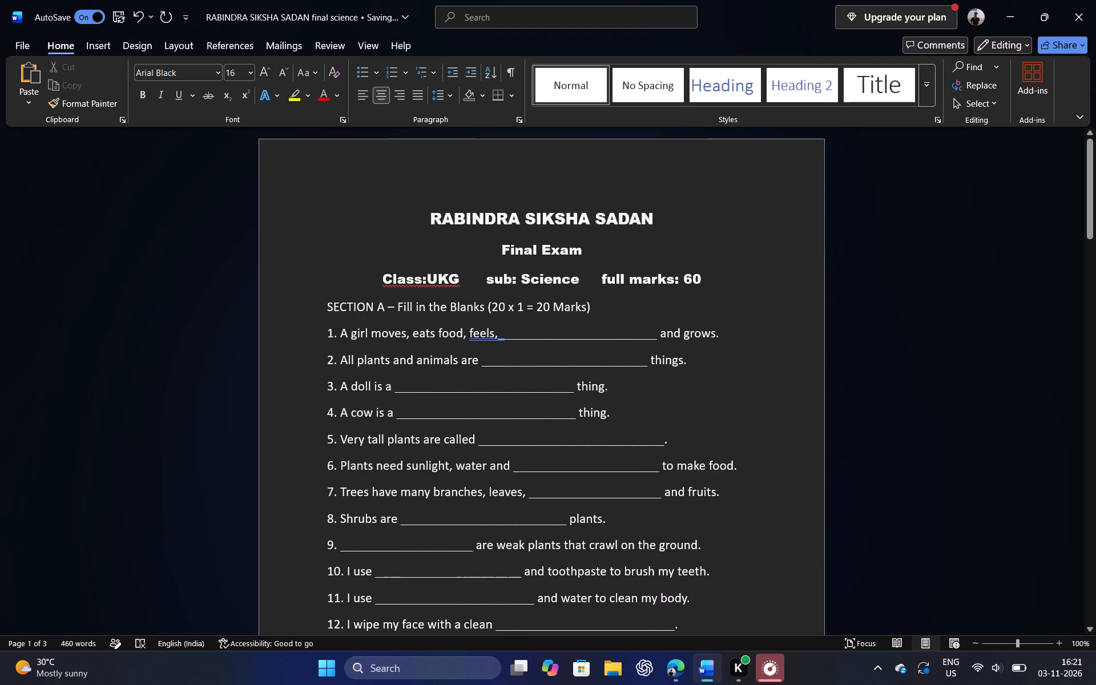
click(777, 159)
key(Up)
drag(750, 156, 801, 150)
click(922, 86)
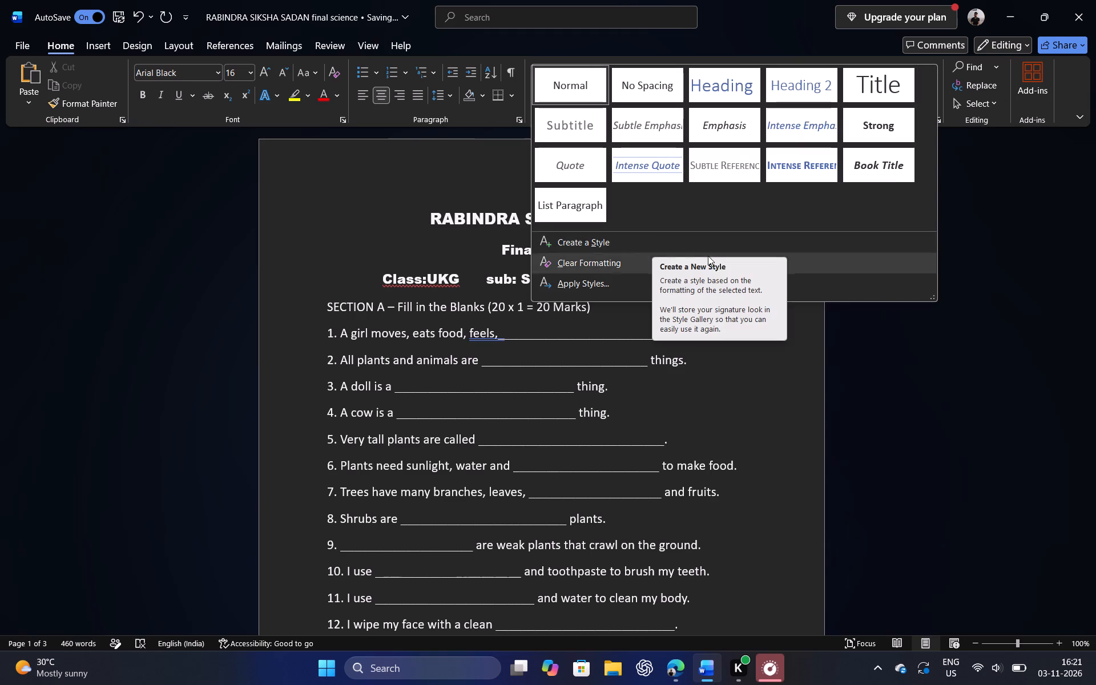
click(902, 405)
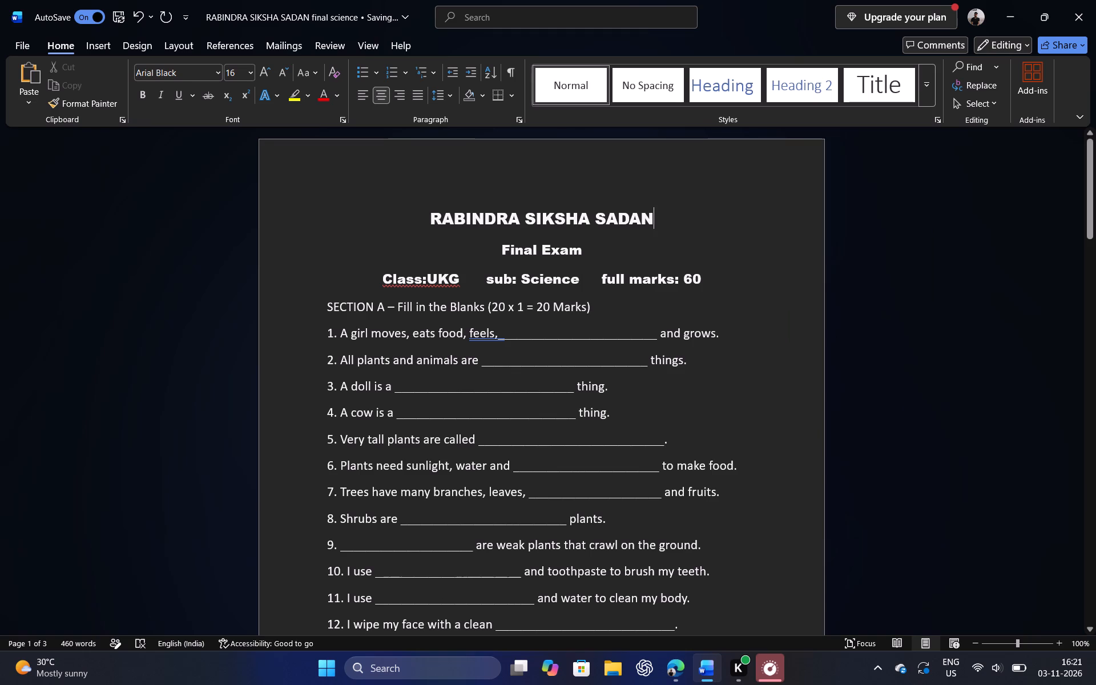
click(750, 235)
Review the whole paper's layout from the header to question 53, in both Read Mode and Print Layout.
drag(1089, 194, 1089, 279)
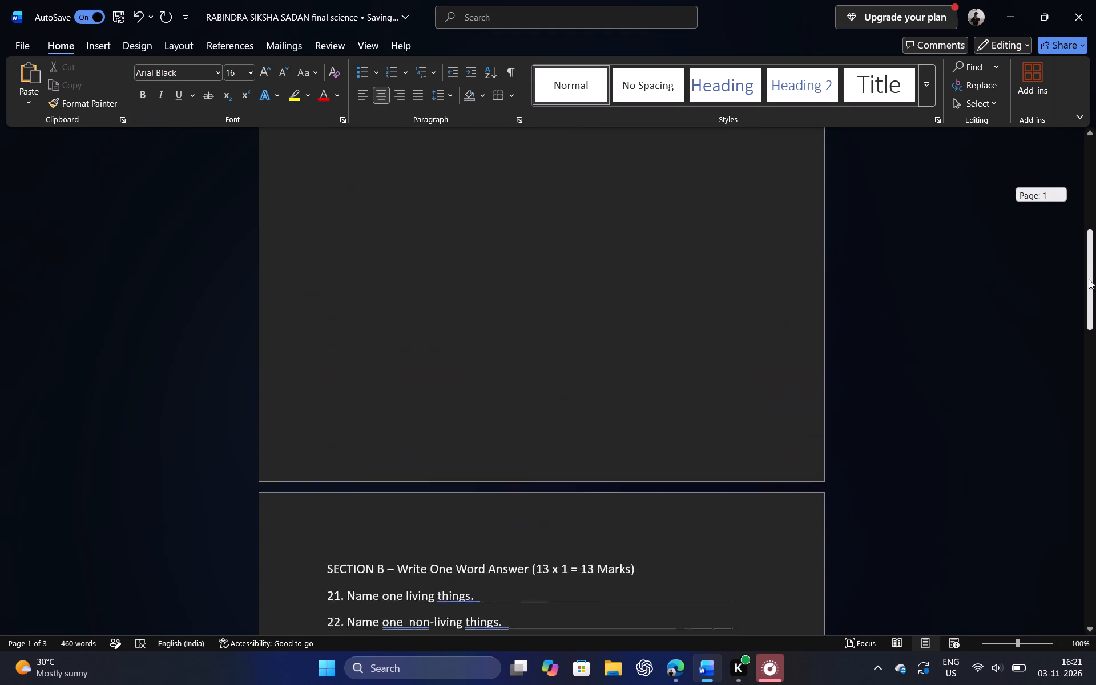
drag(1089, 279, 1095, 675)
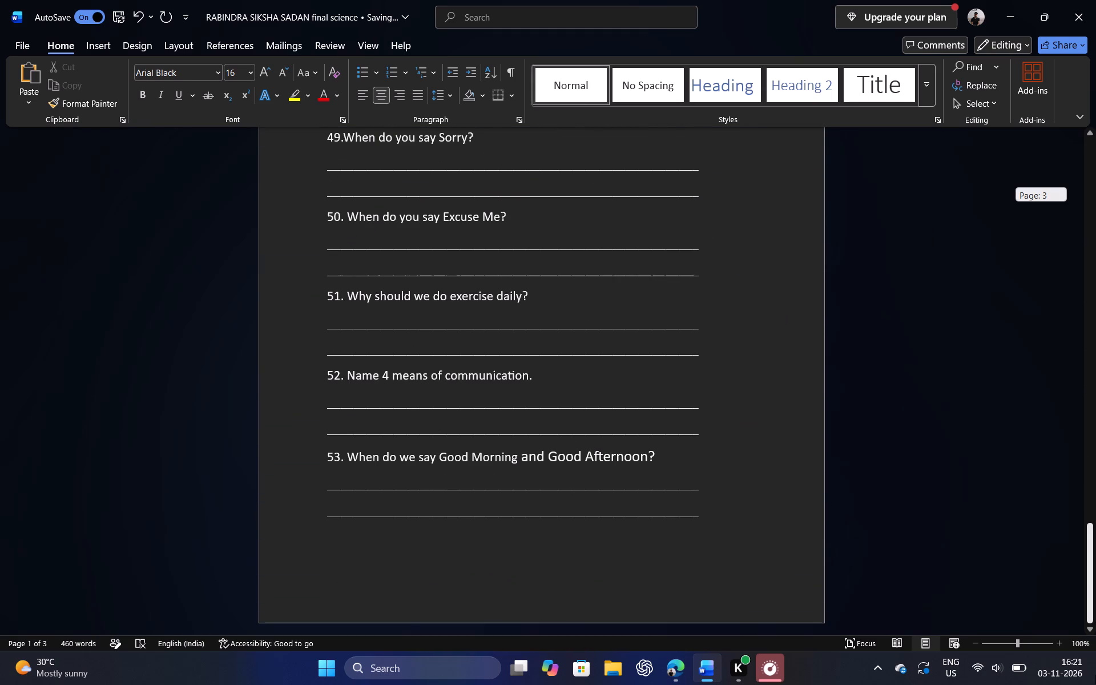
drag(1095, 675, 994, 648)
click(796, 602)
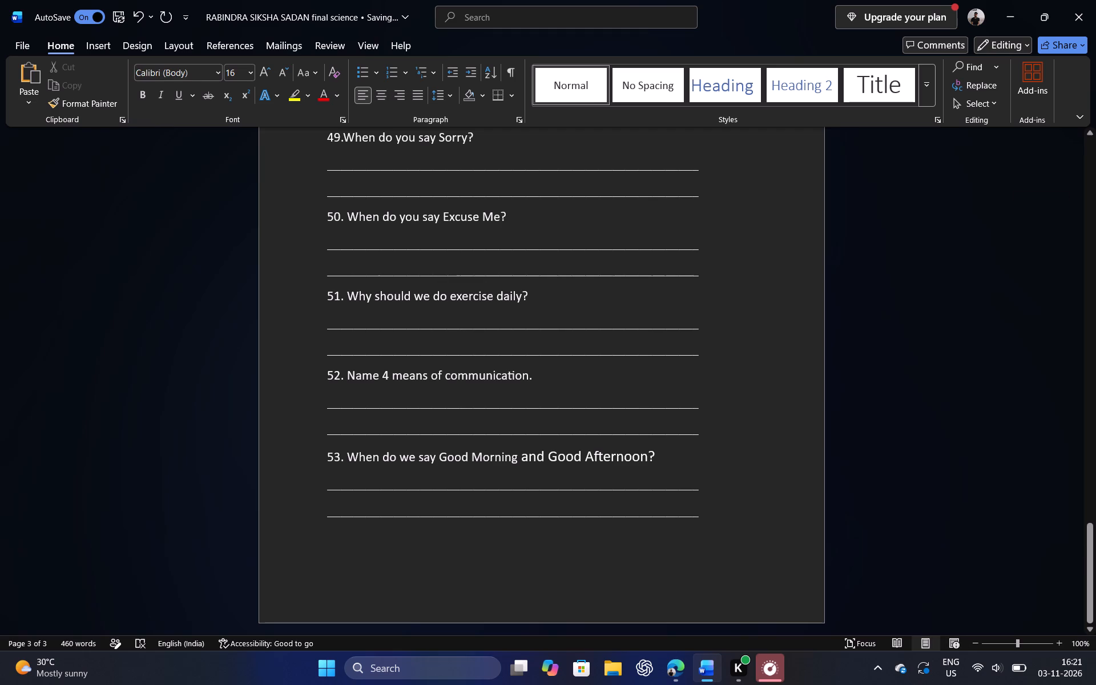
click(898, 647)
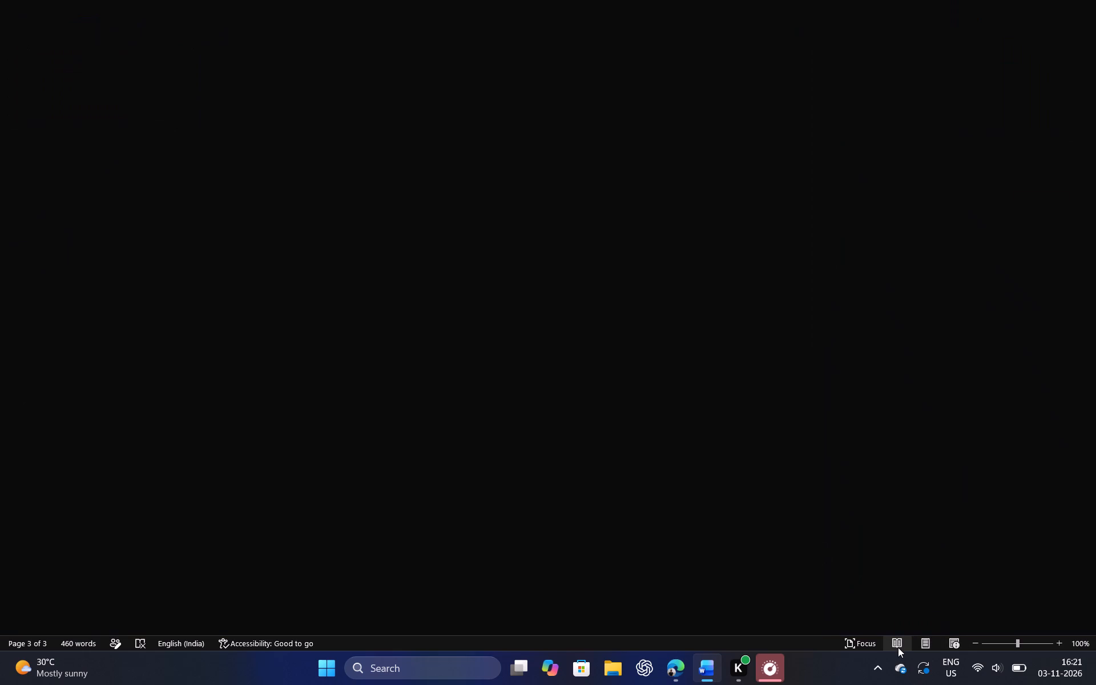
click(898, 647)
key(Down)
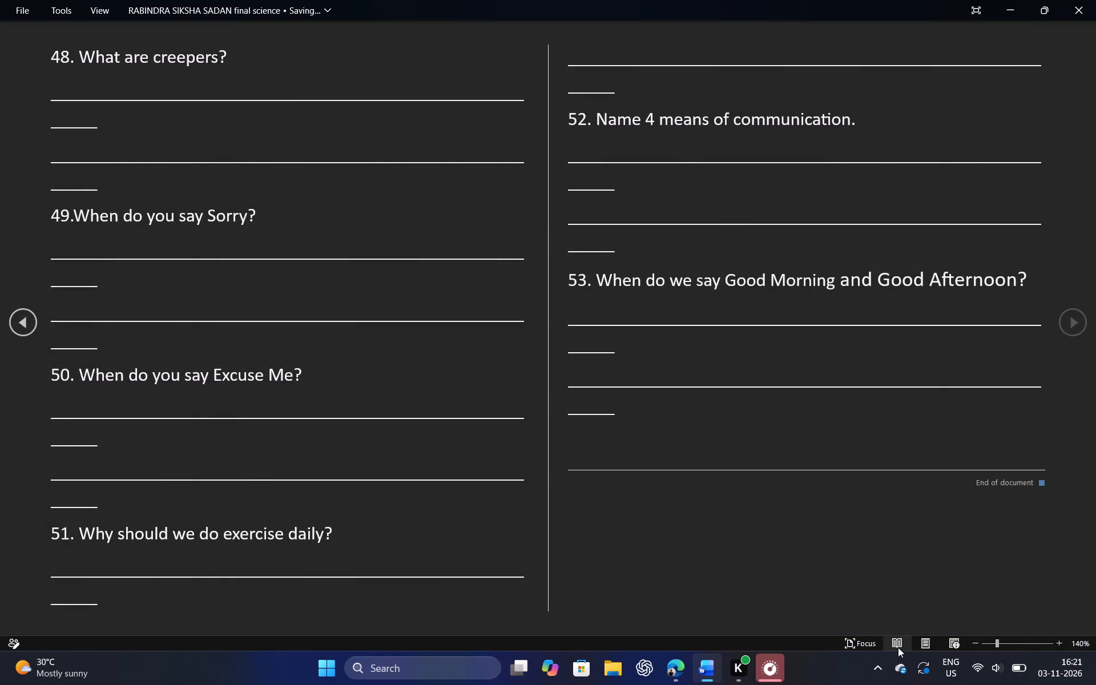
key(Up)
key(Up)
key(Up)
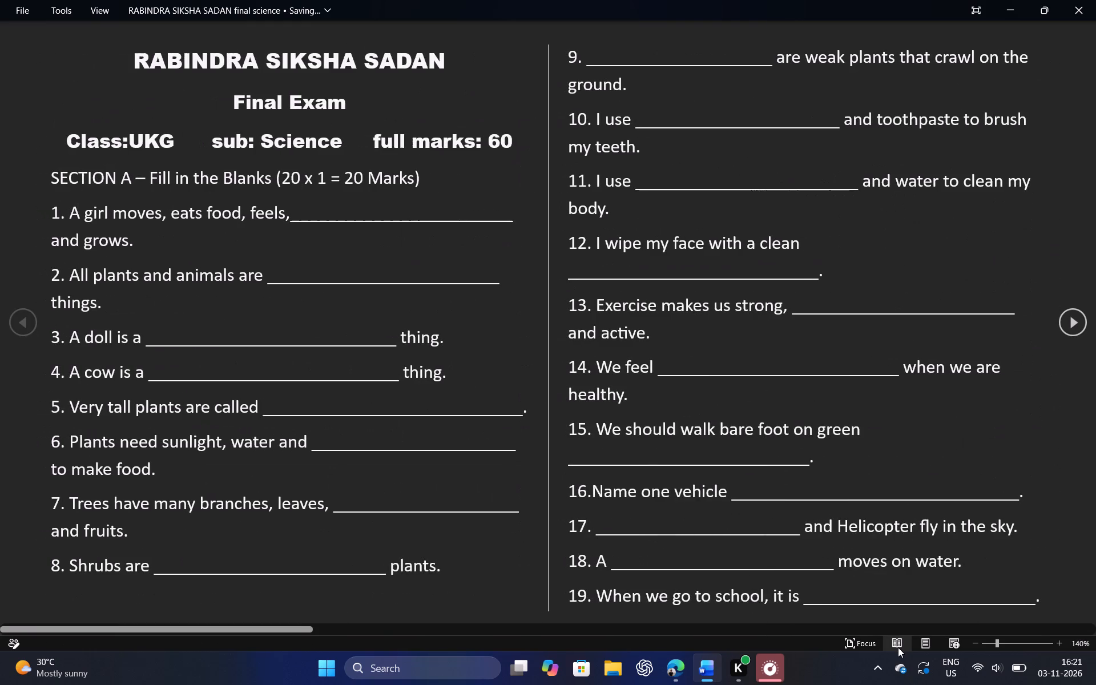
key(Left)
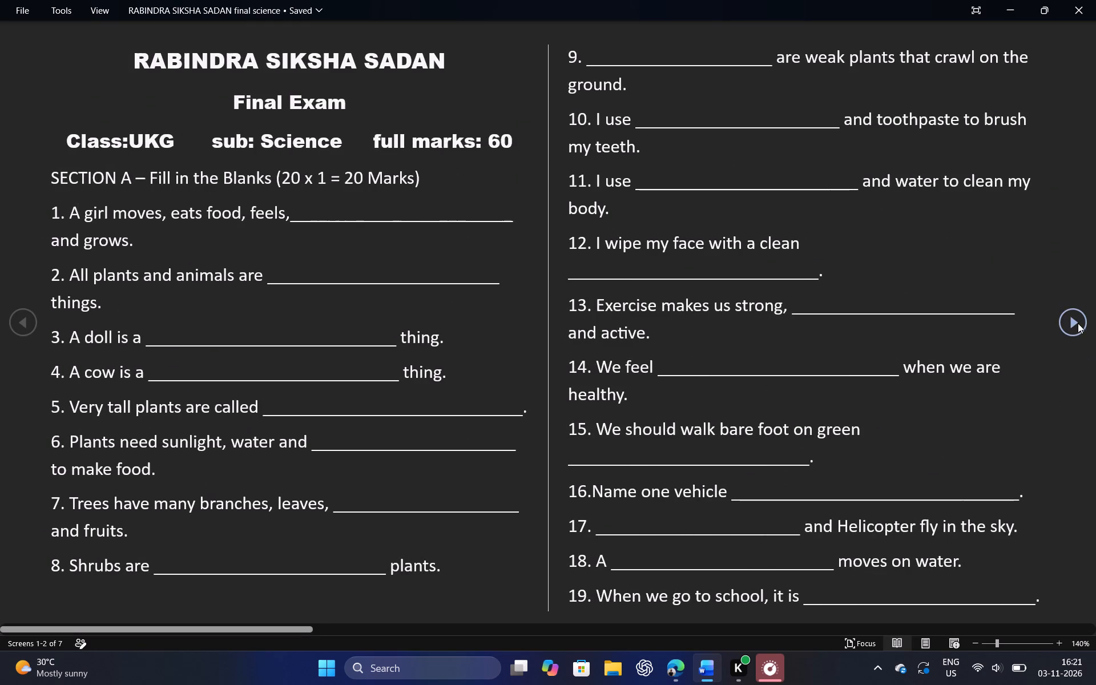
click(896, 642)
click(935, 641)
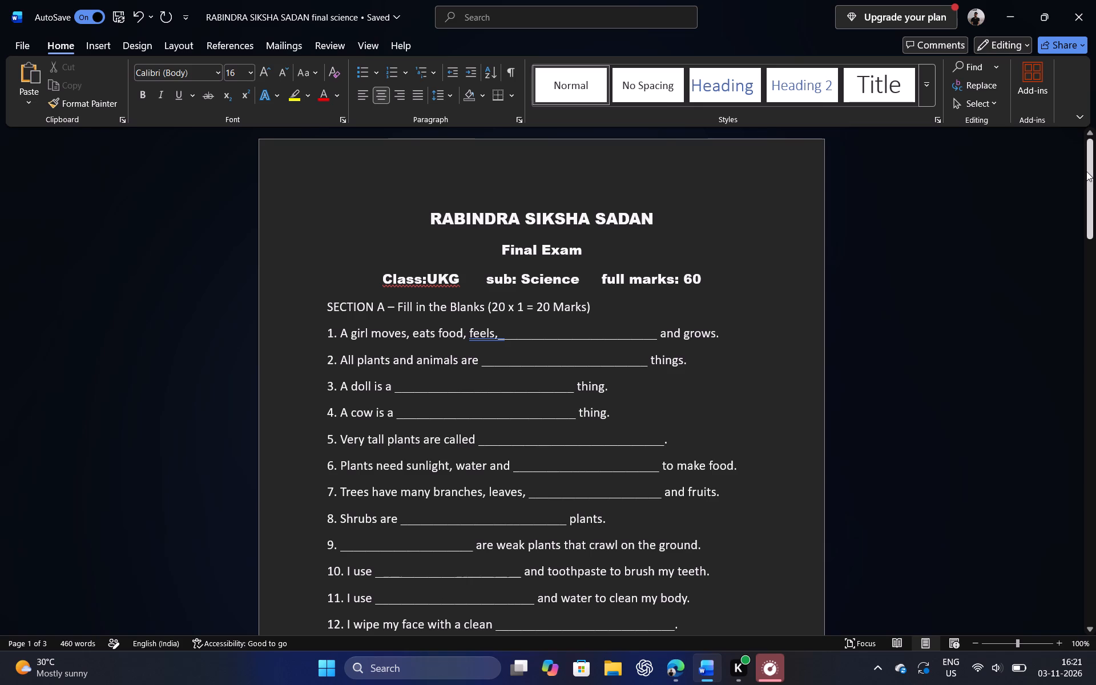
drag(1087, 168, 1092, 339)
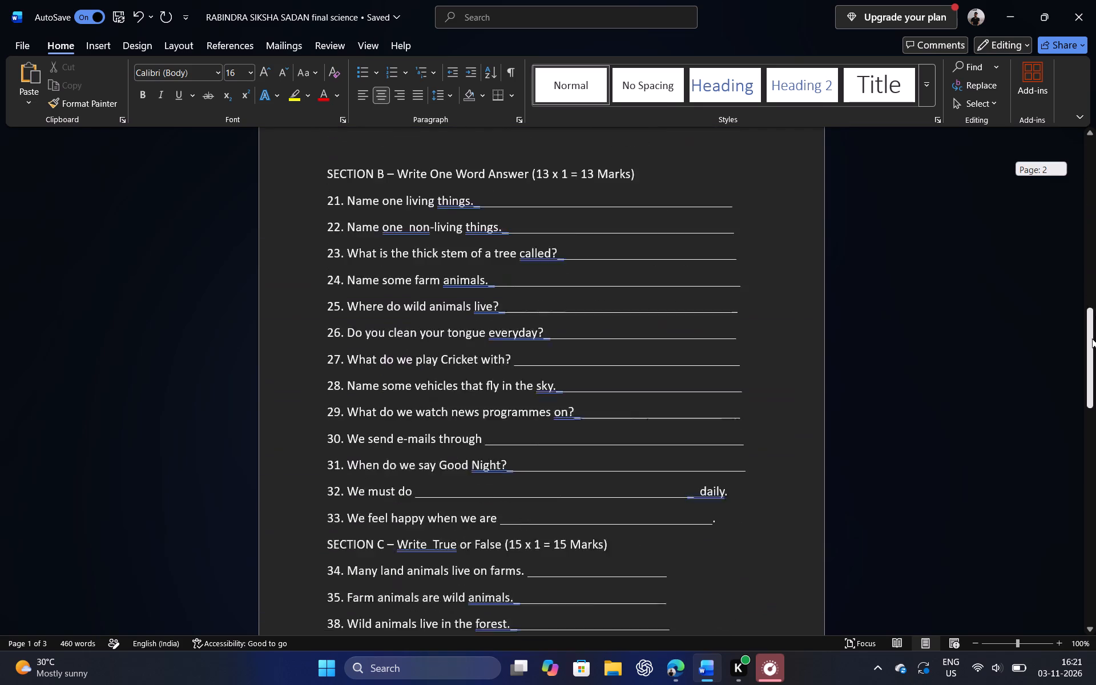
drag(1092, 339, 1095, 494)
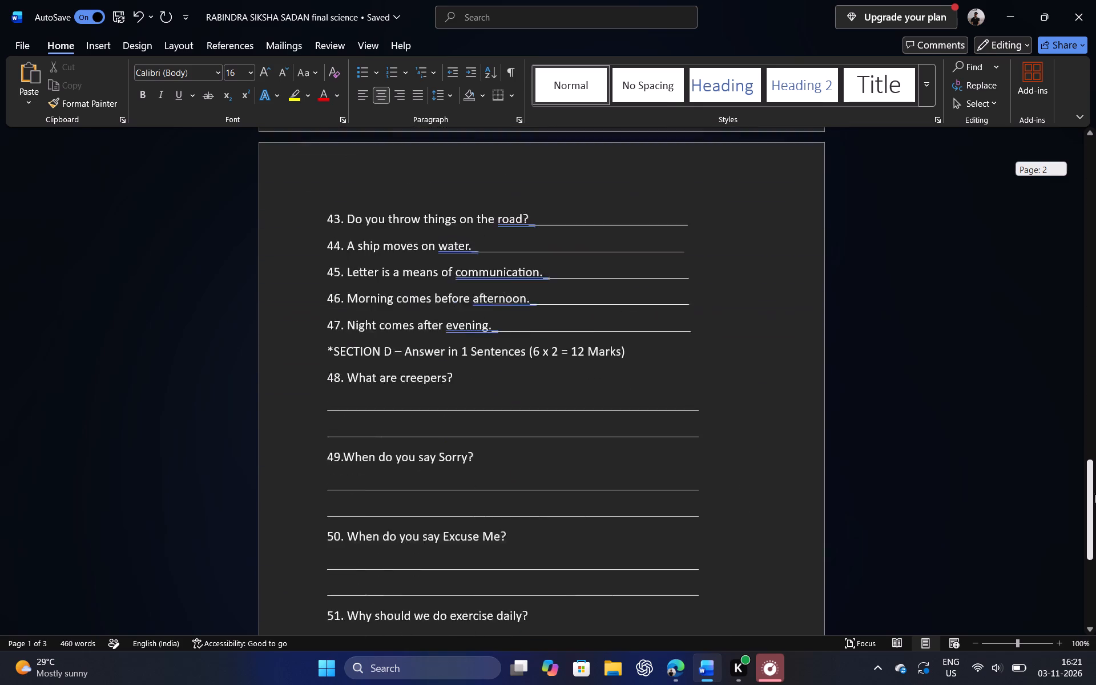
drag(1095, 494, 1095, 163)
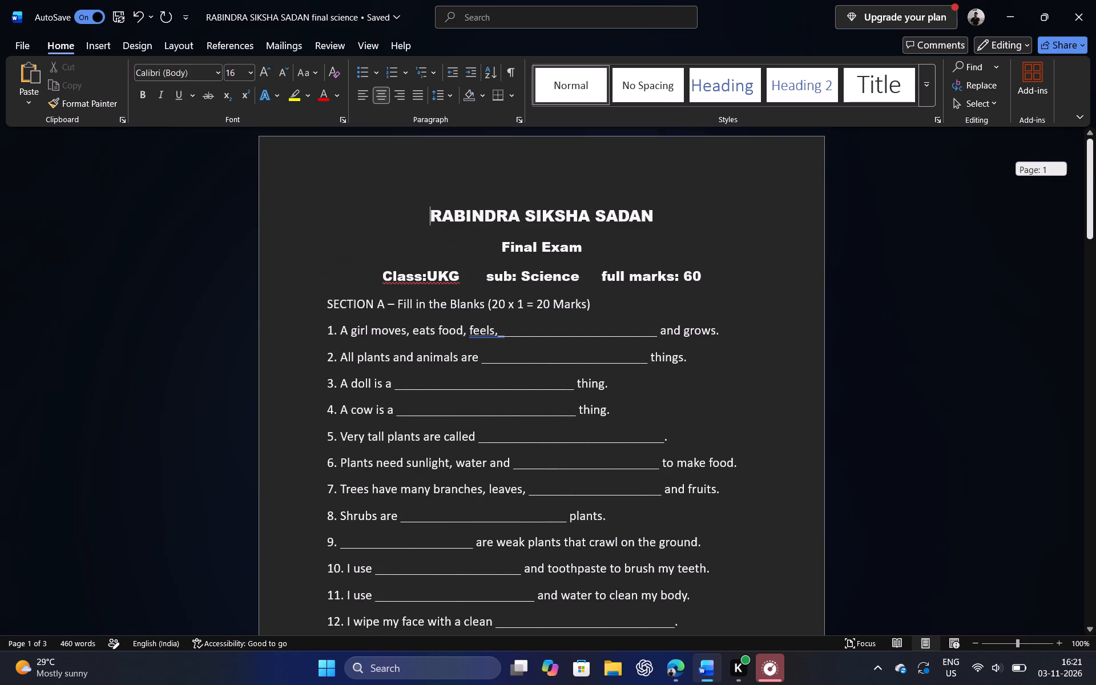
drag(1095, 163, 1095, 158)
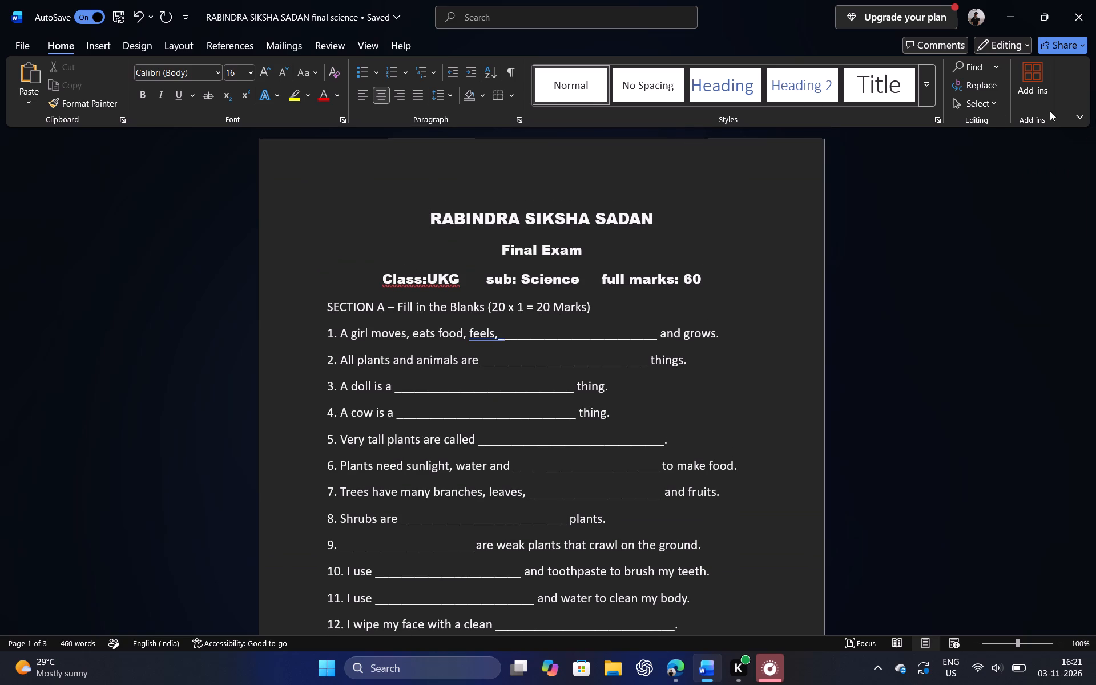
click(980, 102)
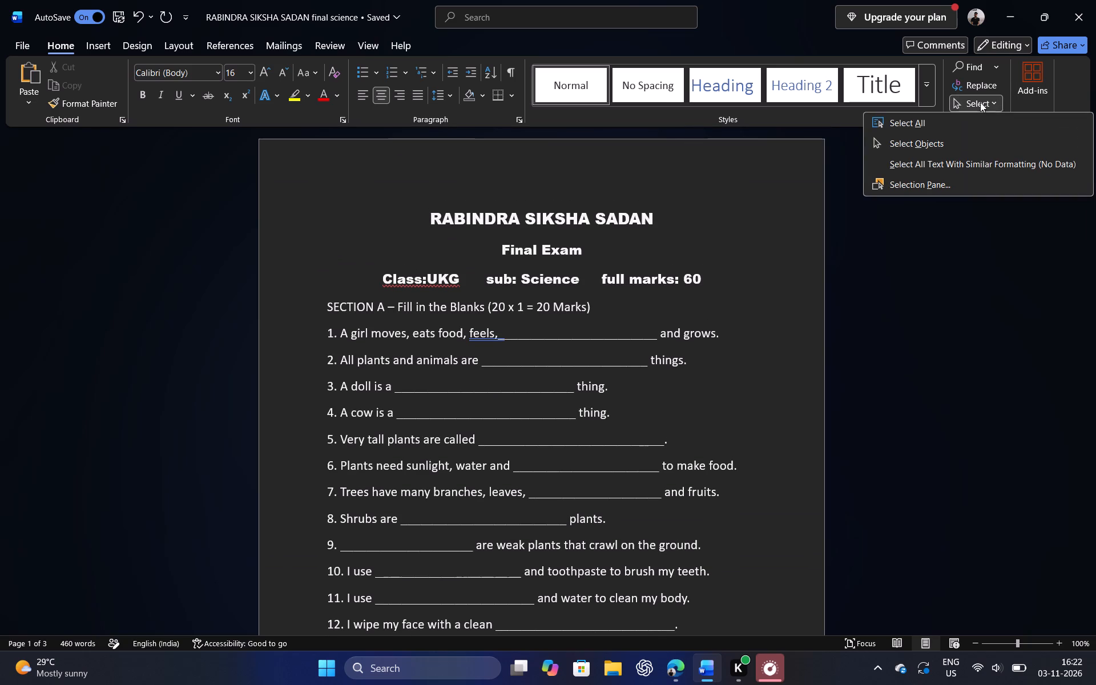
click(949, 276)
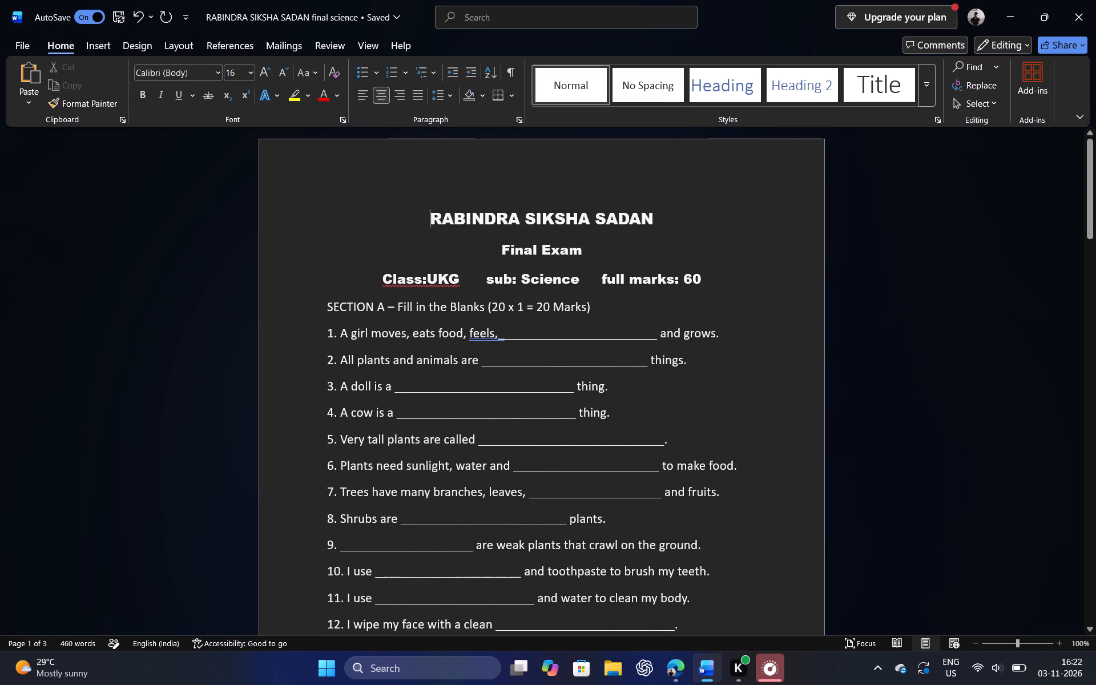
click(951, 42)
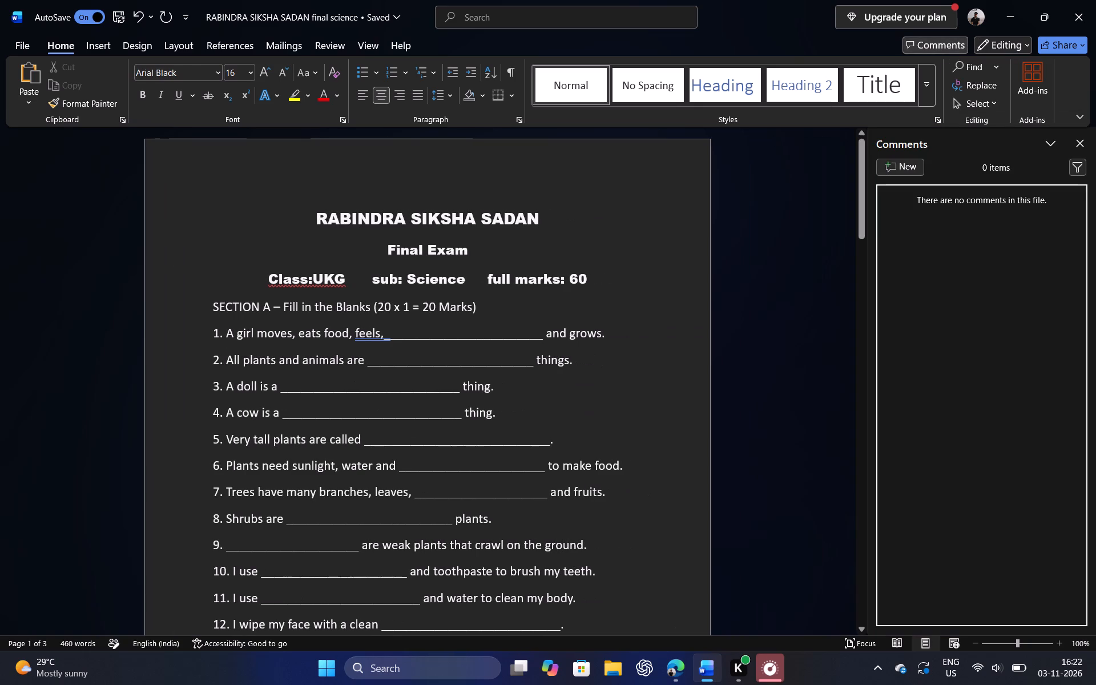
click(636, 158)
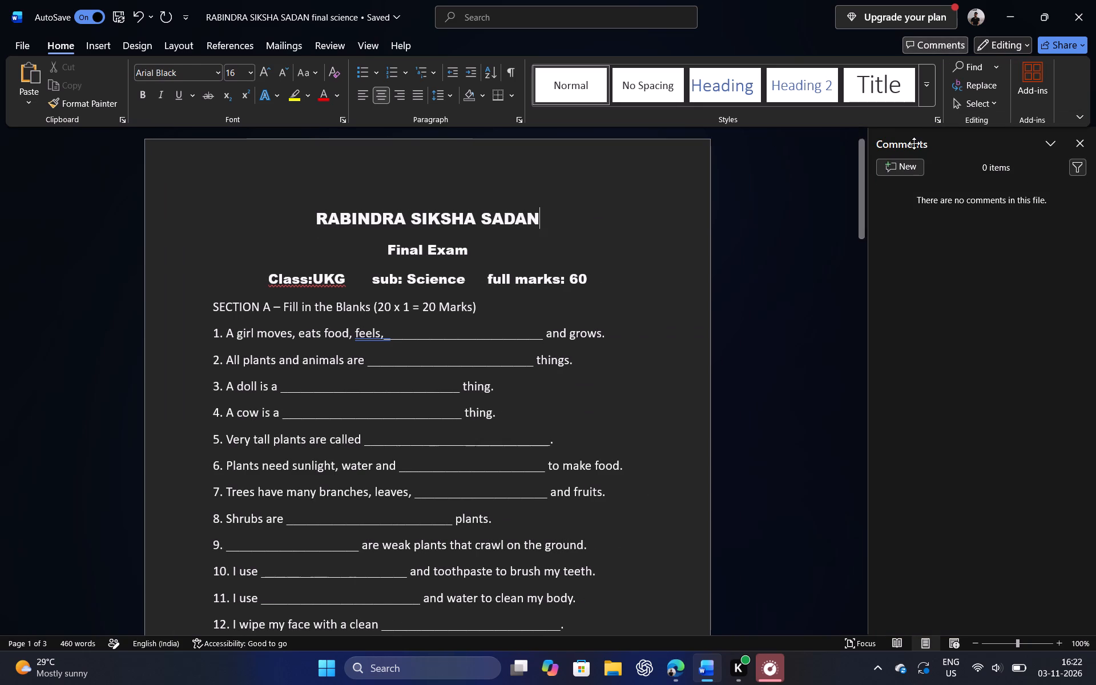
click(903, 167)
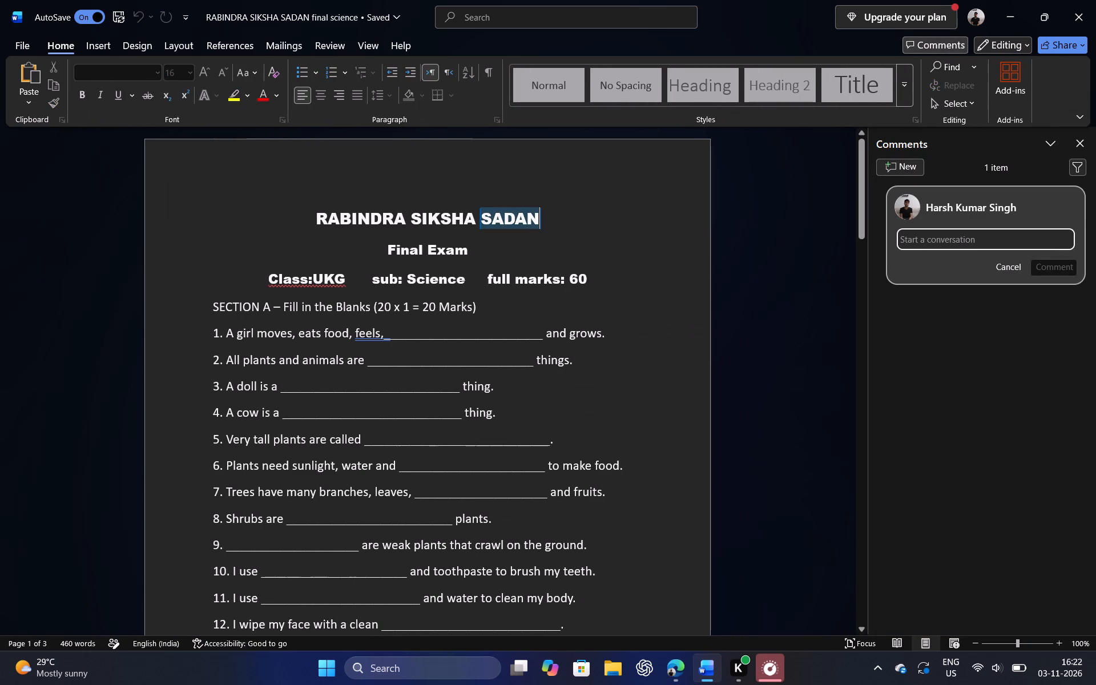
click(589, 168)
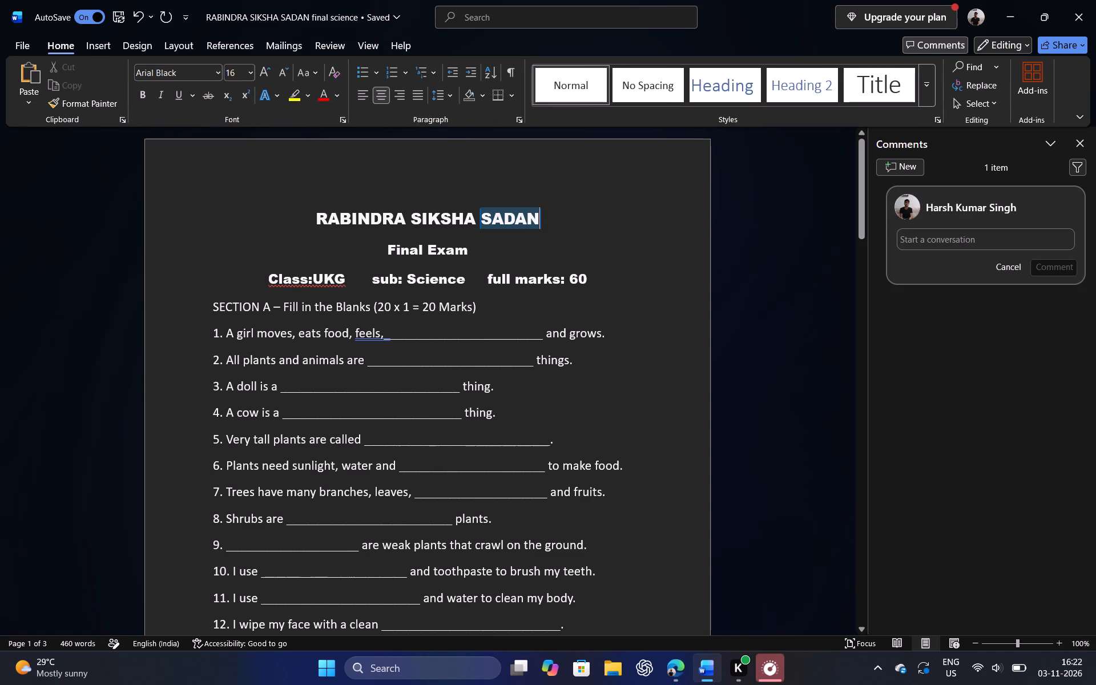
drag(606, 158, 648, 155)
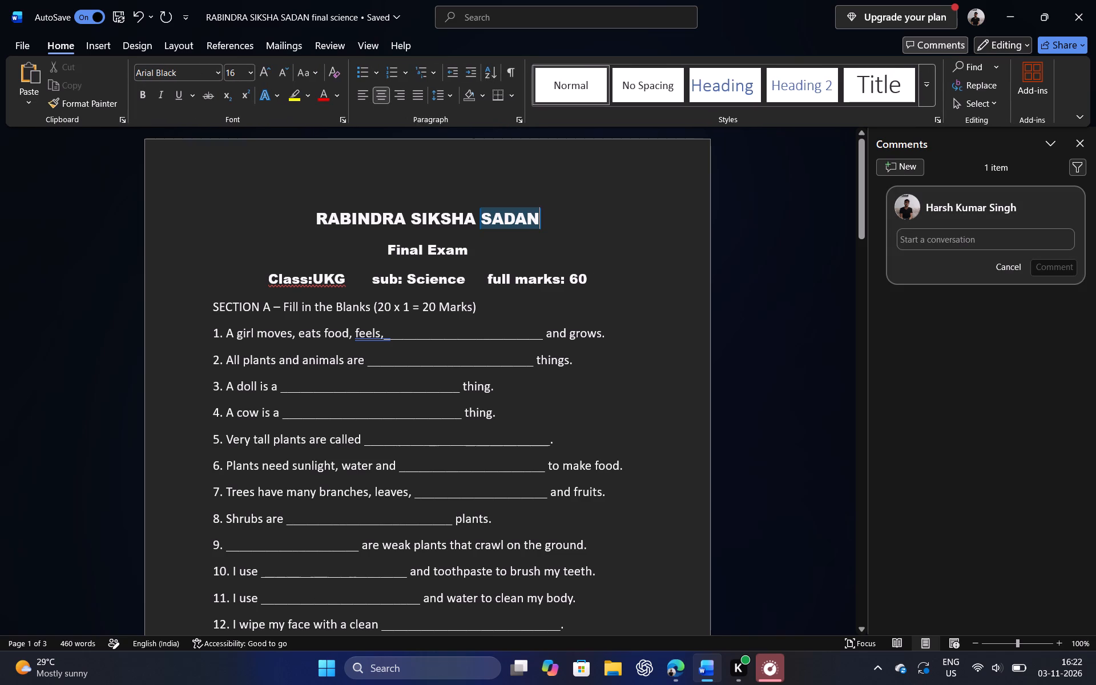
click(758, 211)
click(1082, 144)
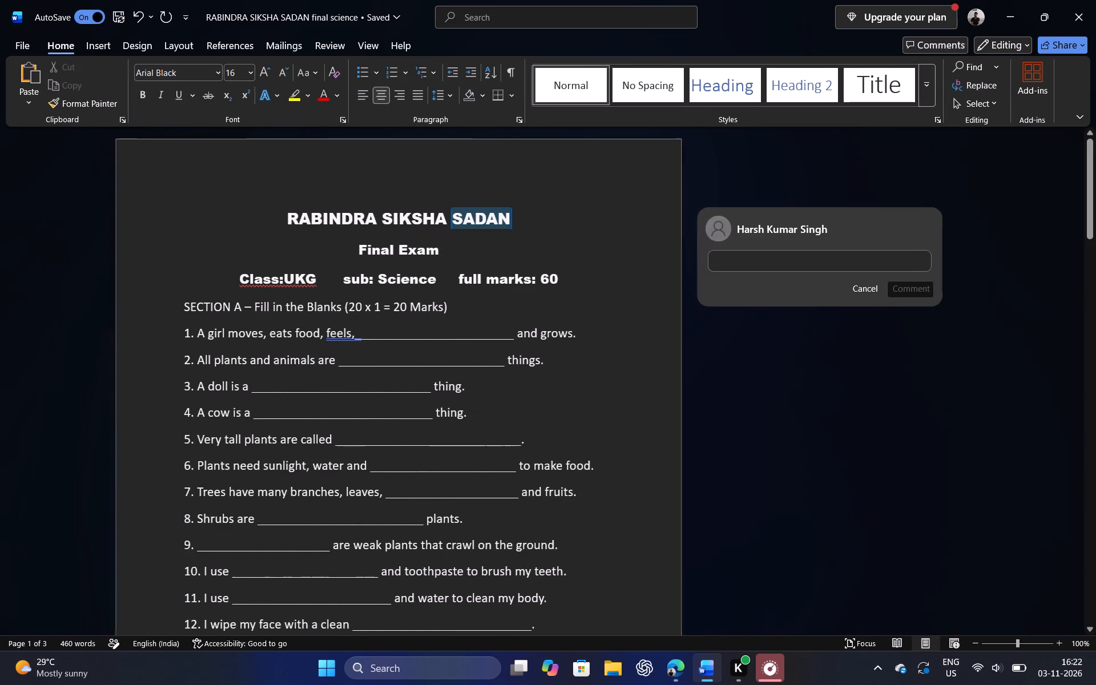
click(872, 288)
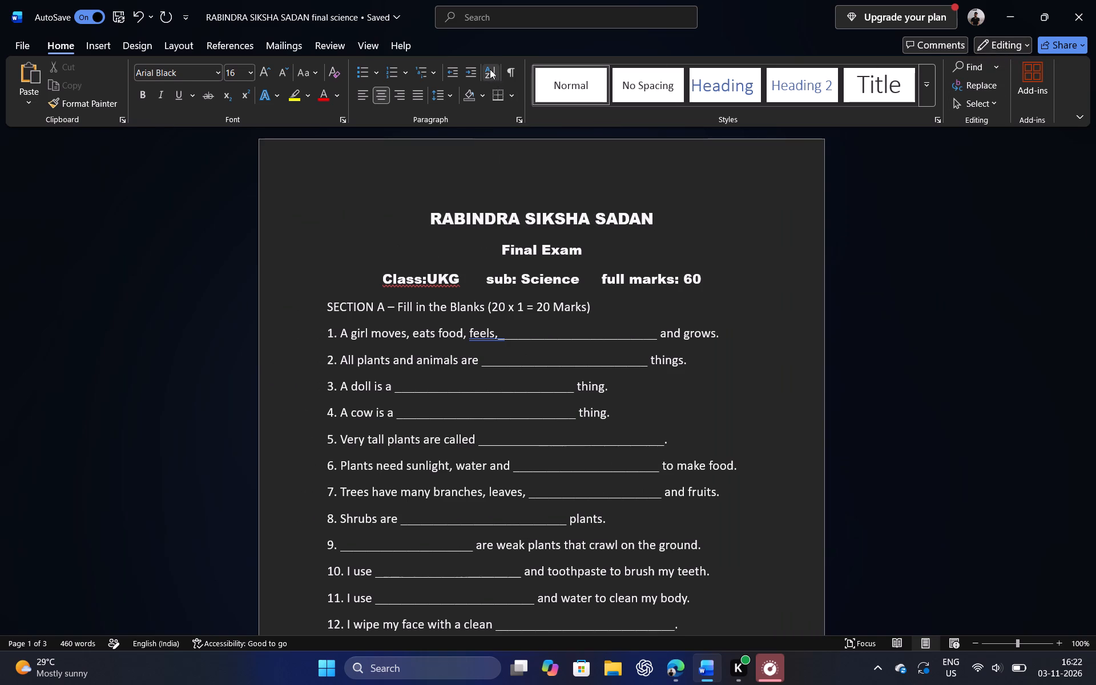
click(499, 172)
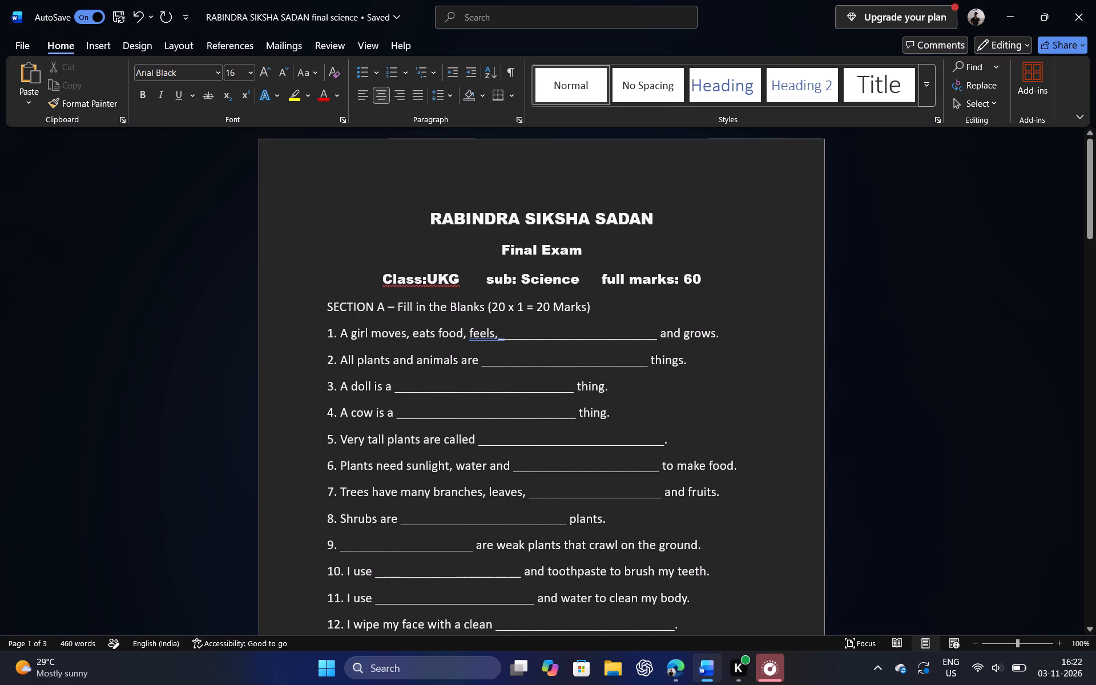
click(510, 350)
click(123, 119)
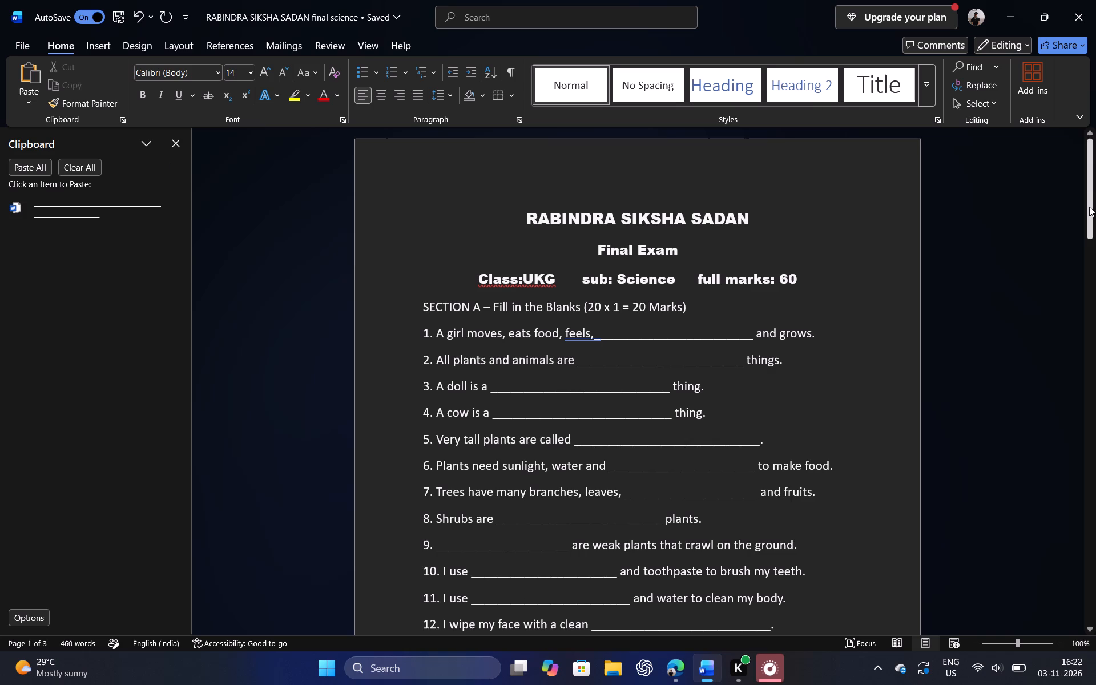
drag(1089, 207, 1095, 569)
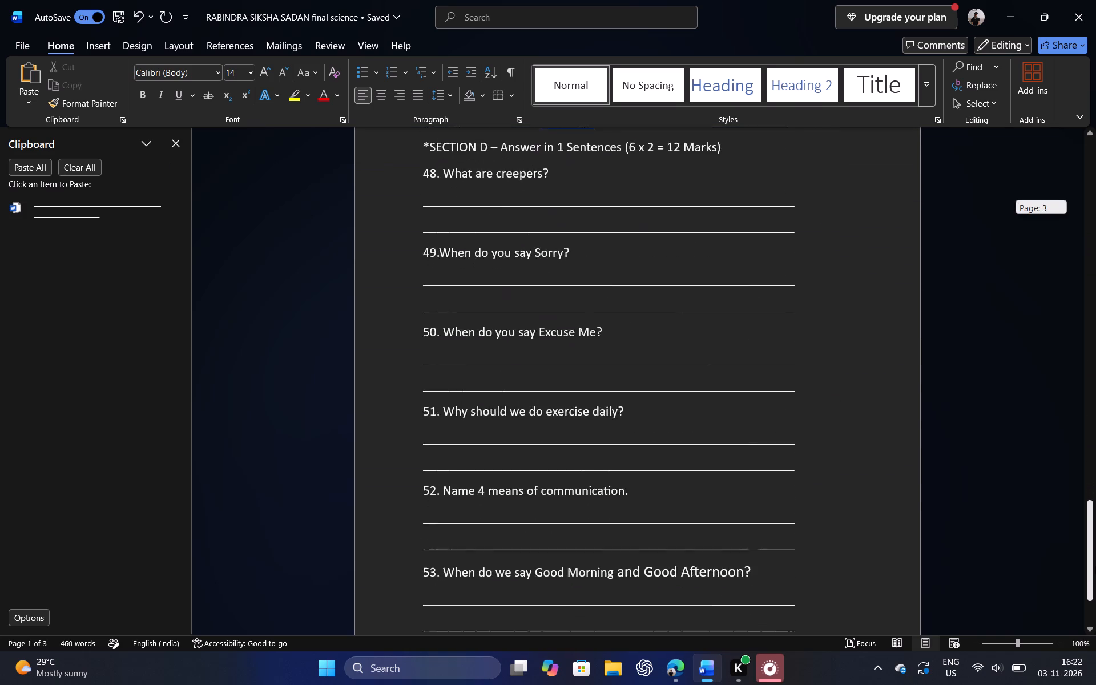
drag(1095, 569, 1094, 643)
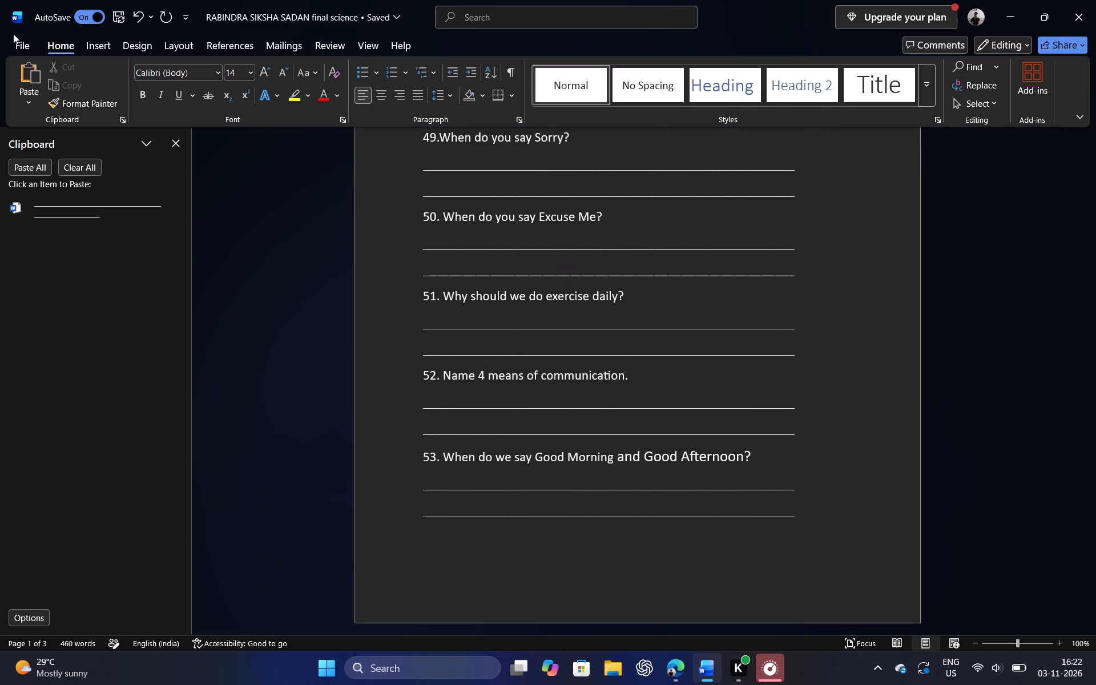
Save a copy of the exam paper to the Desktop as a PDF, keeping the file name "RABINDRA SIKSHA SADAN final science".
click(21, 48)
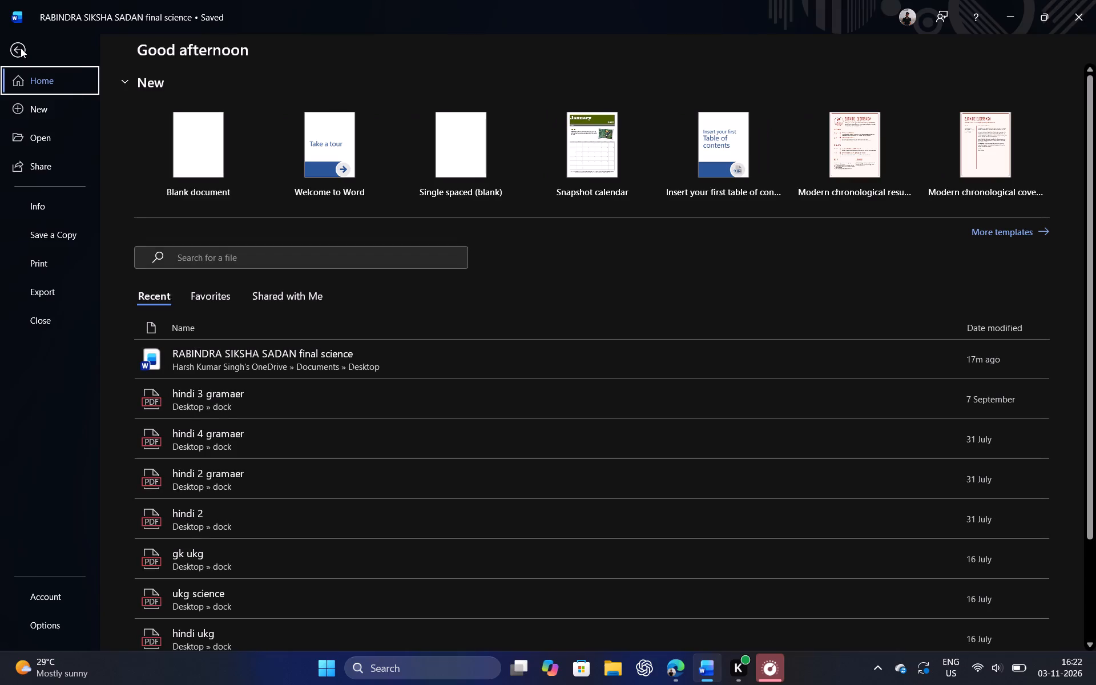
click(49, 235)
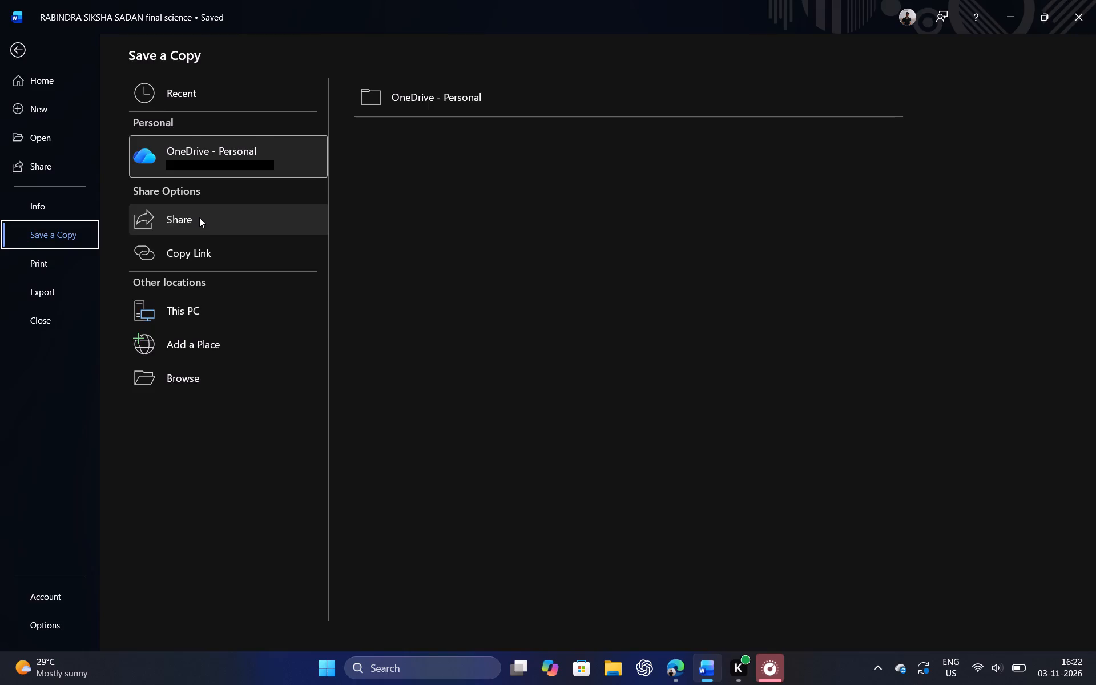
click(196, 307)
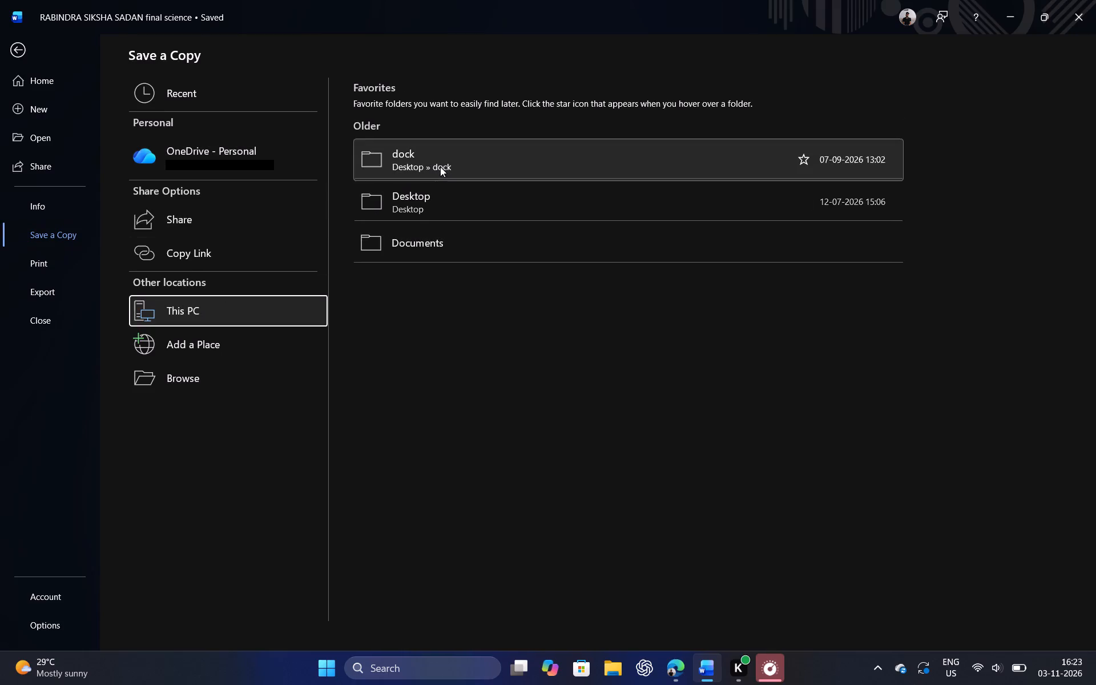
click(428, 200)
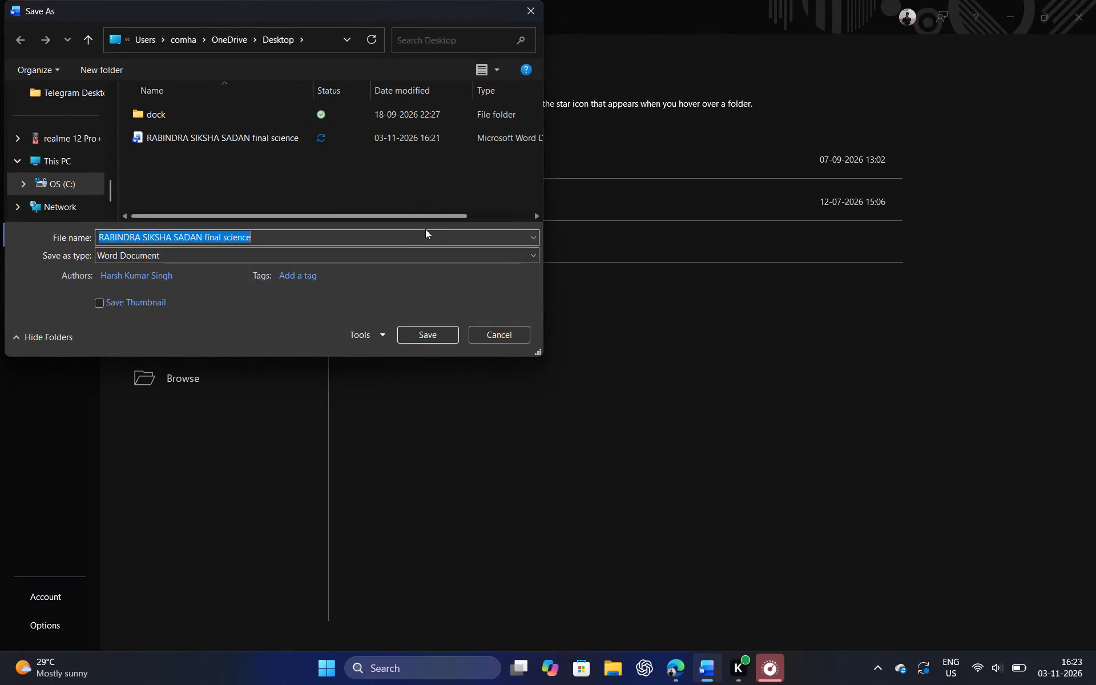
click(359, 256)
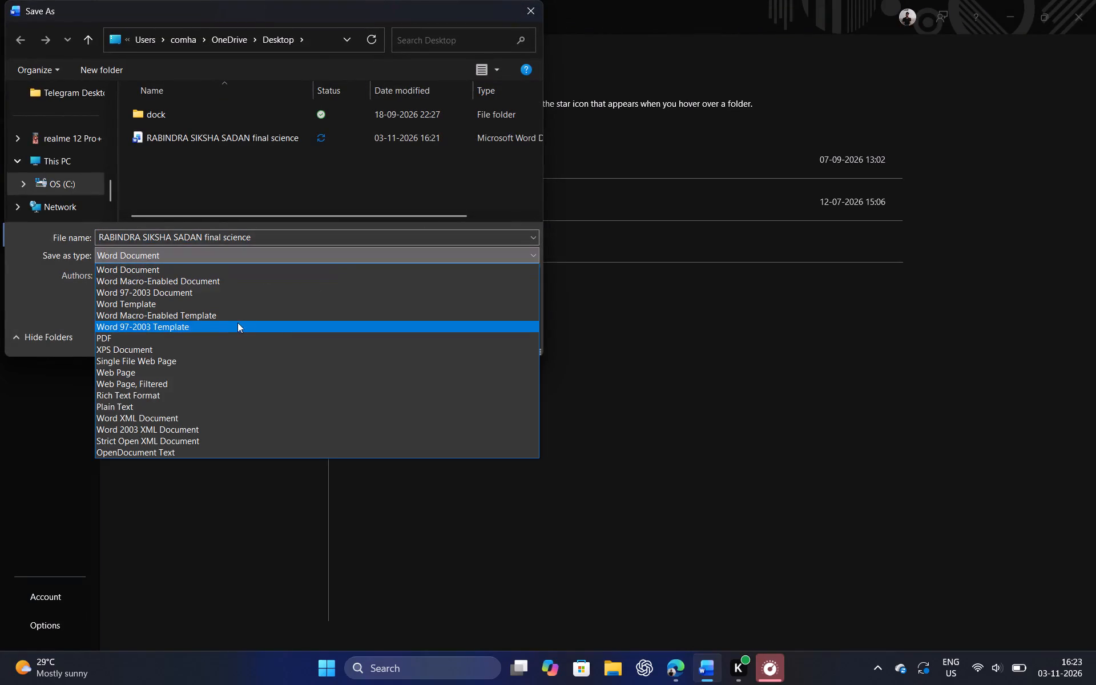
click(231, 337)
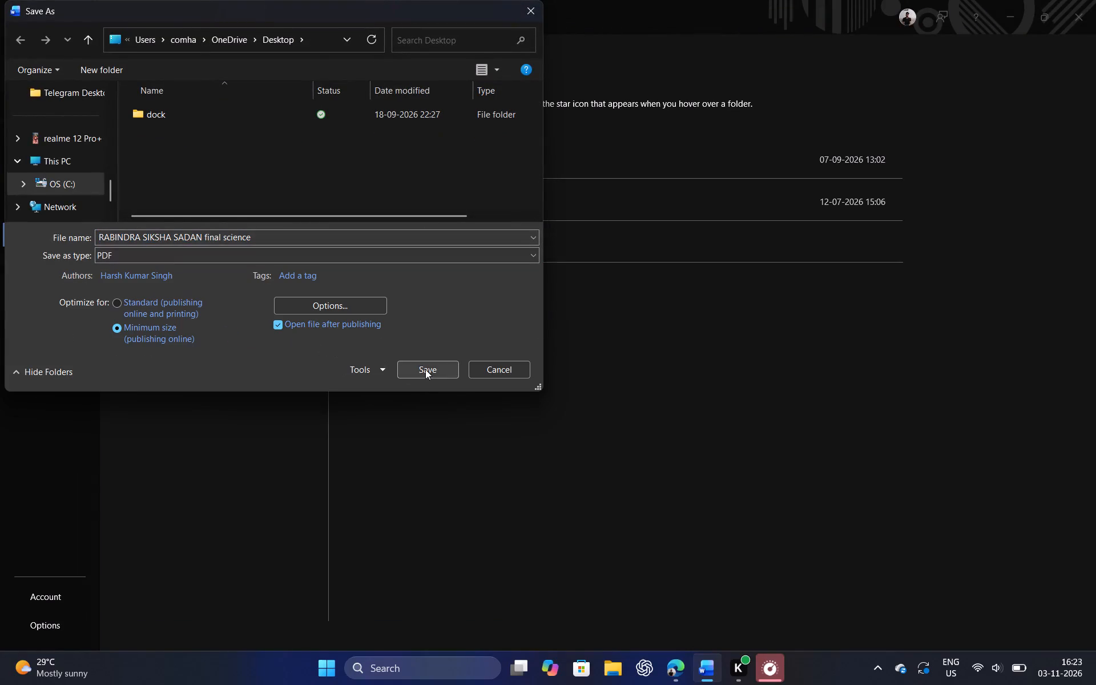
click(425, 369)
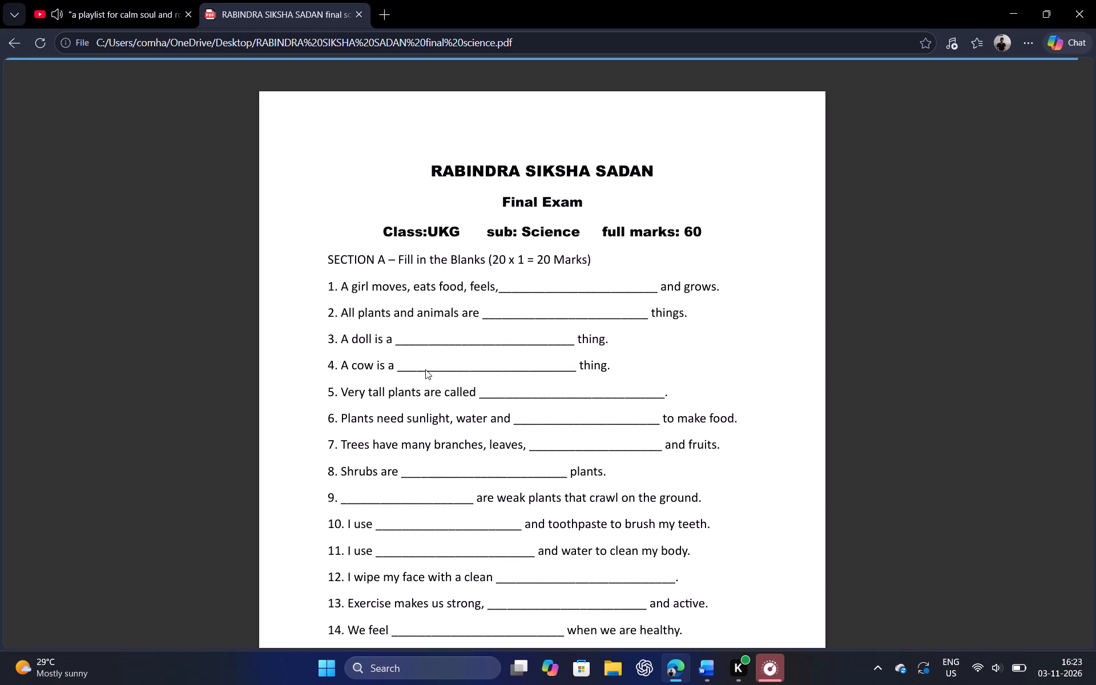